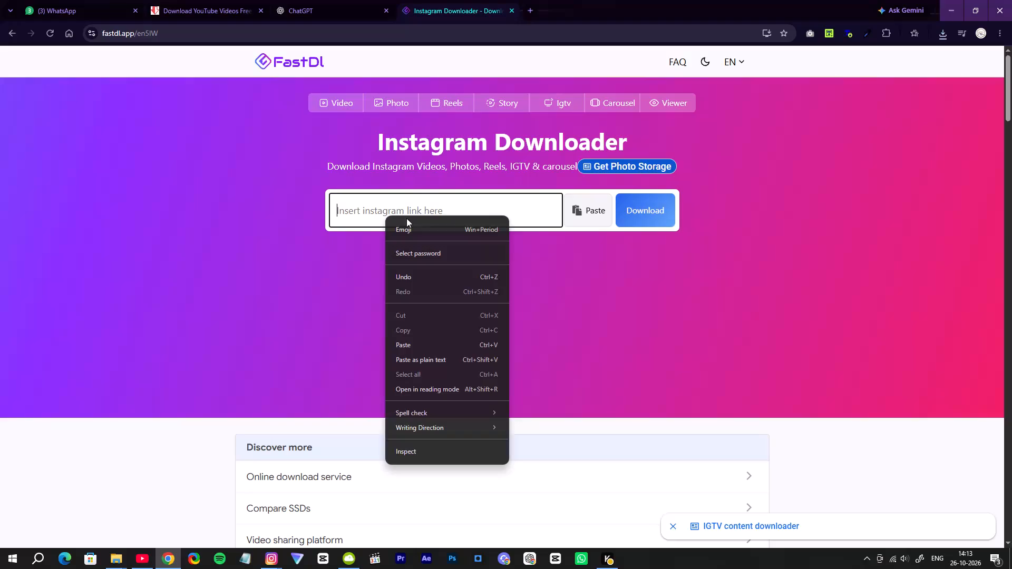
Paste the copied Instagram link into the downloader, dismiss the advert, and download the India-China border face-off video.
click(435, 342)
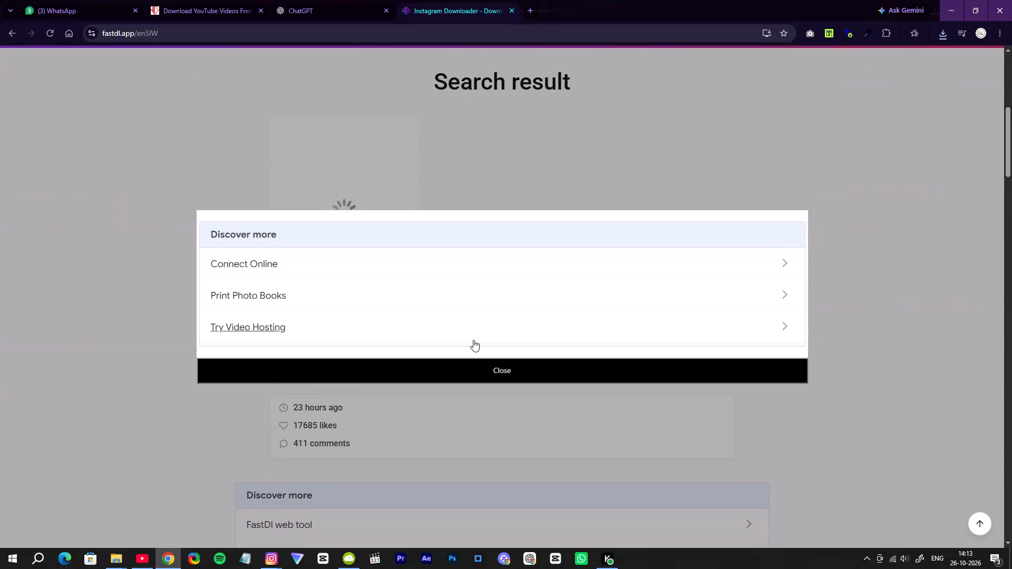
click(510, 368)
click(520, 401)
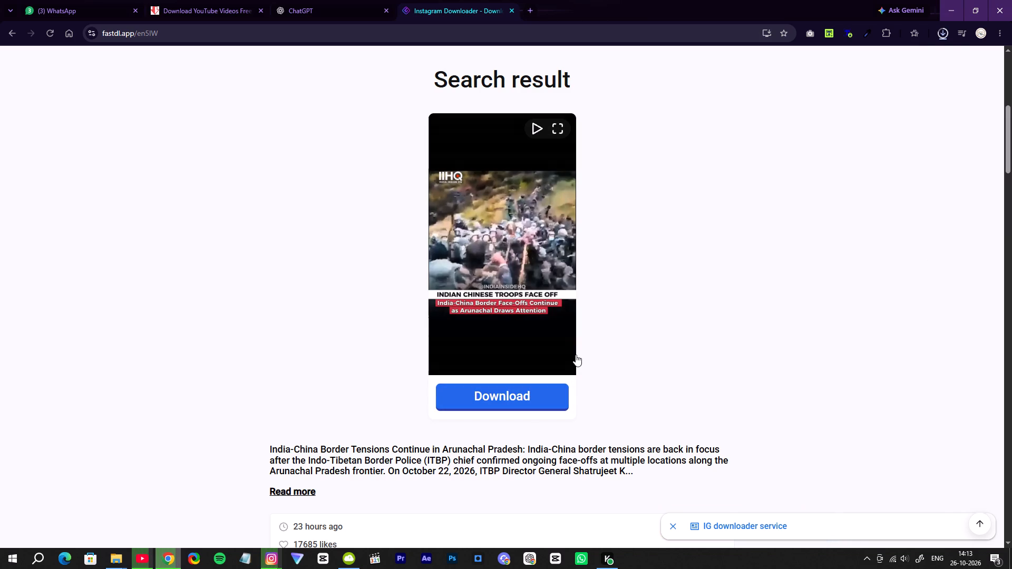
Switch to YouTube, clear the existing search text, and remove "infospaek_yt1" from the search history suggestions.
click(134, 563)
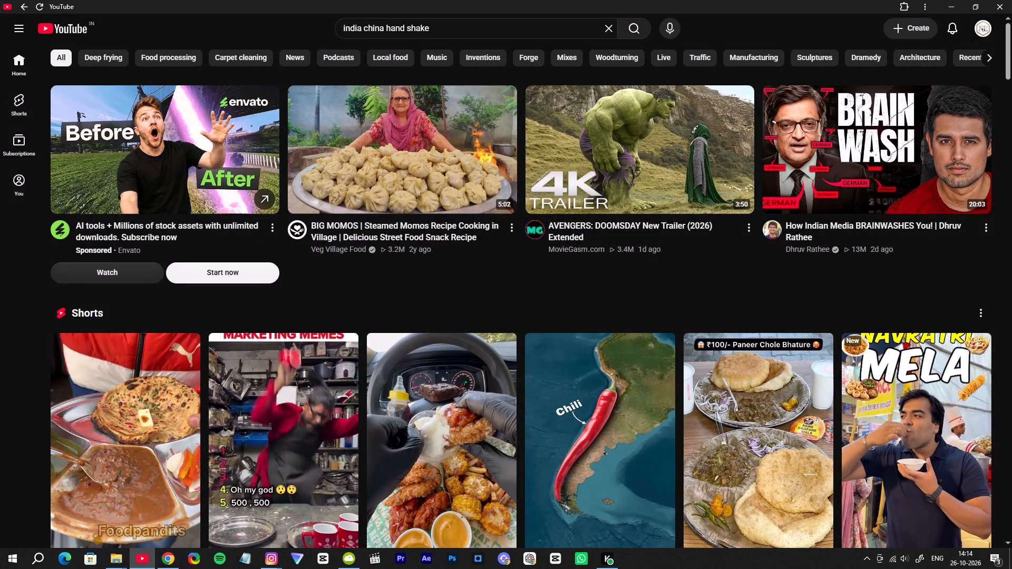
click(608, 32)
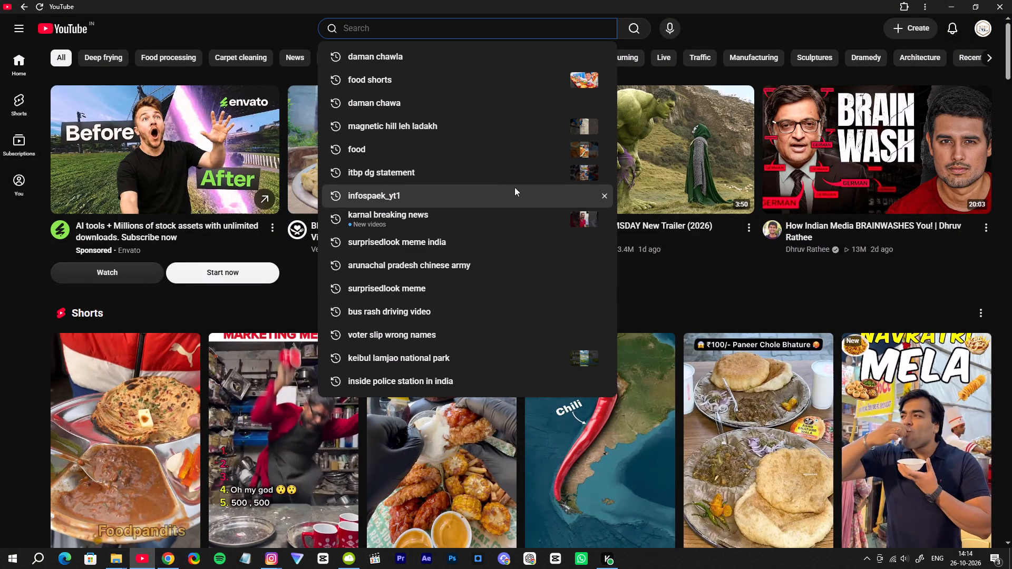
click(605, 195)
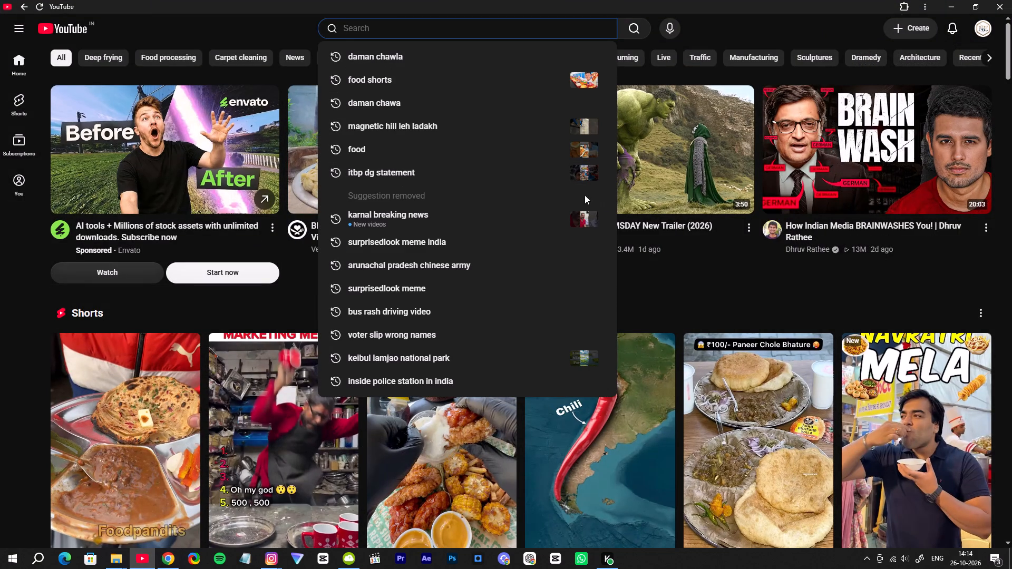
Search YouTube for the earlier query "itbp dg statement".
click(413, 173)
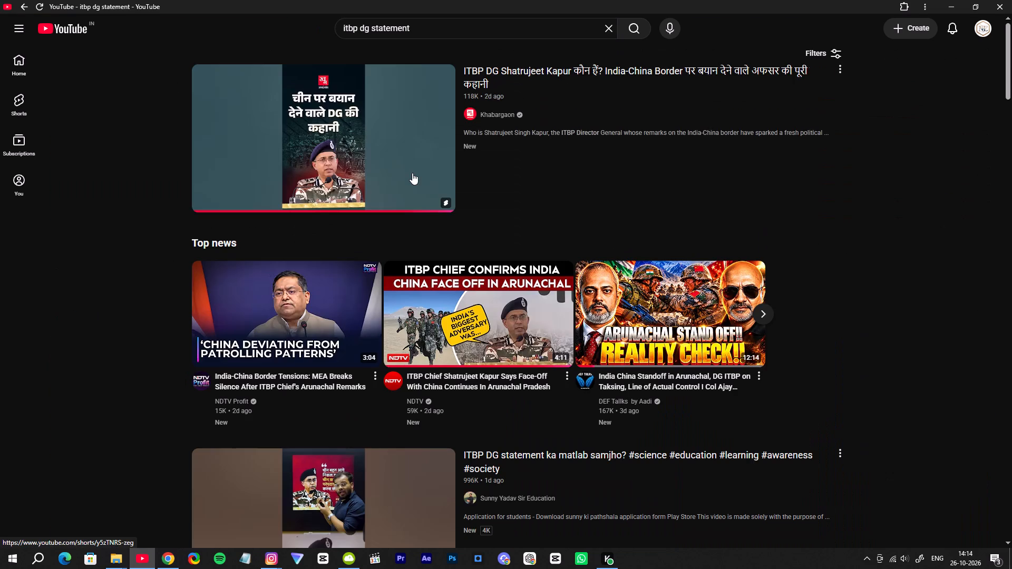
Browse the "itbp dg statement" results and preview the Khabargaon and Jansatta videos, turning on preview sound.
scroll(373, 237, down, 11)
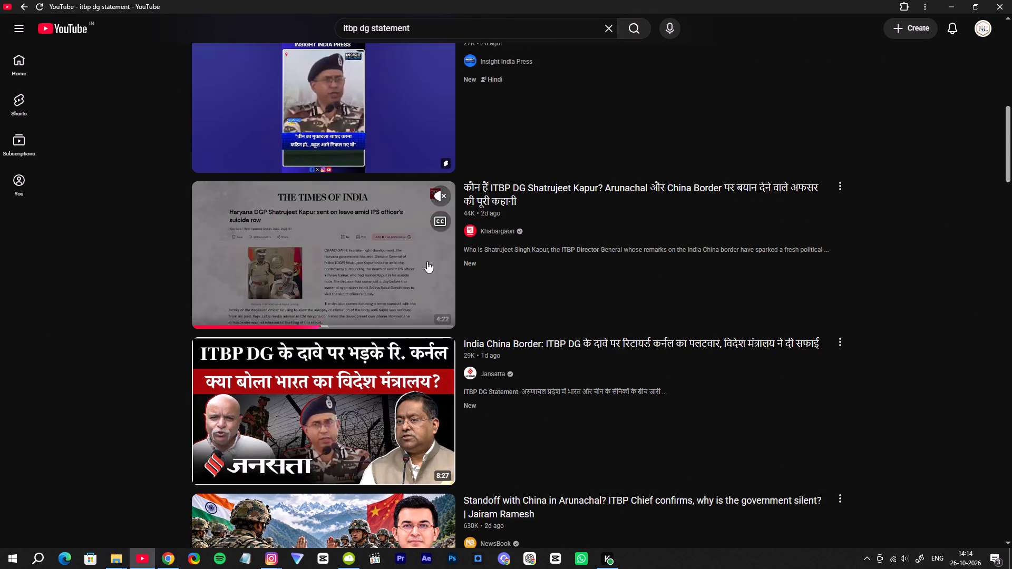
click(444, 192)
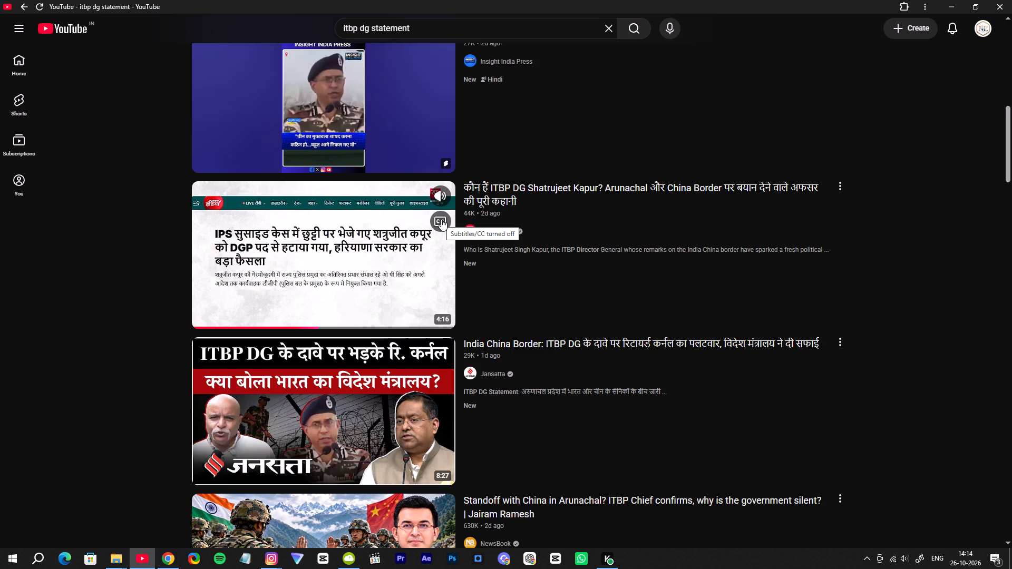
scroll(423, 249, down, 3)
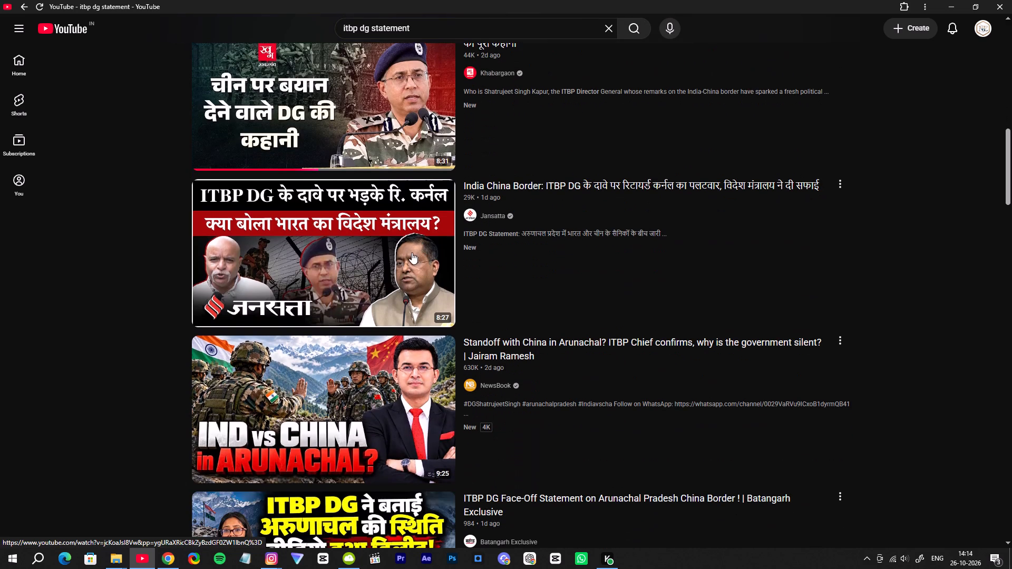
click(445, 185)
click(444, 197)
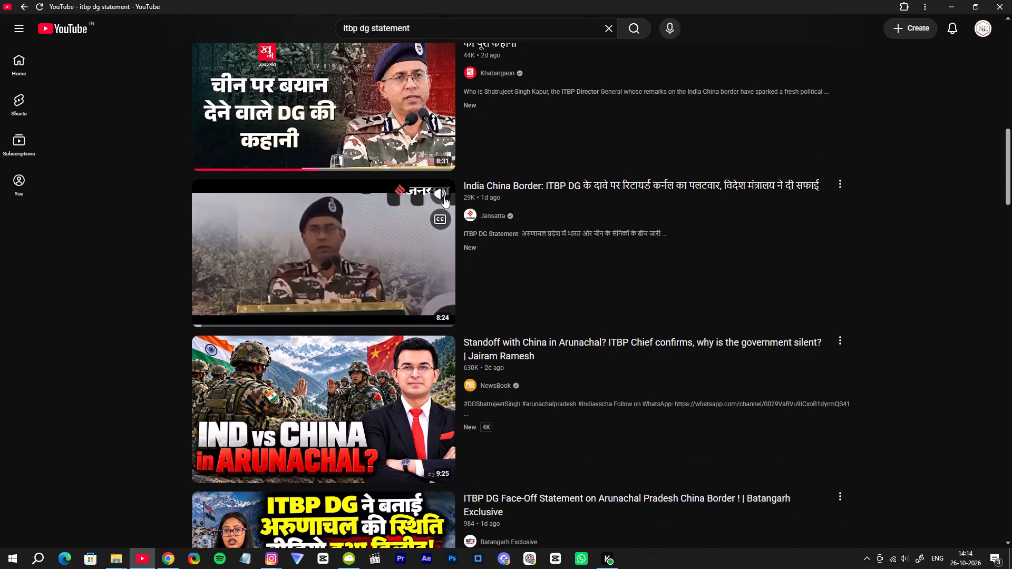
Switch the Windows audio playback device to Speakers (High Definition Audio Device).
click(903, 562)
click(911, 508)
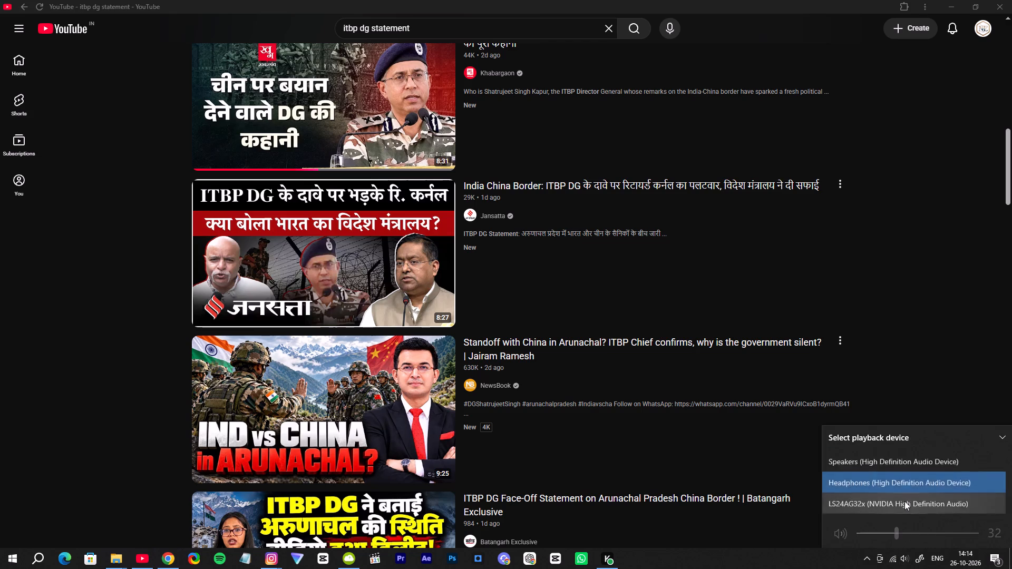
click(894, 466)
click(752, 548)
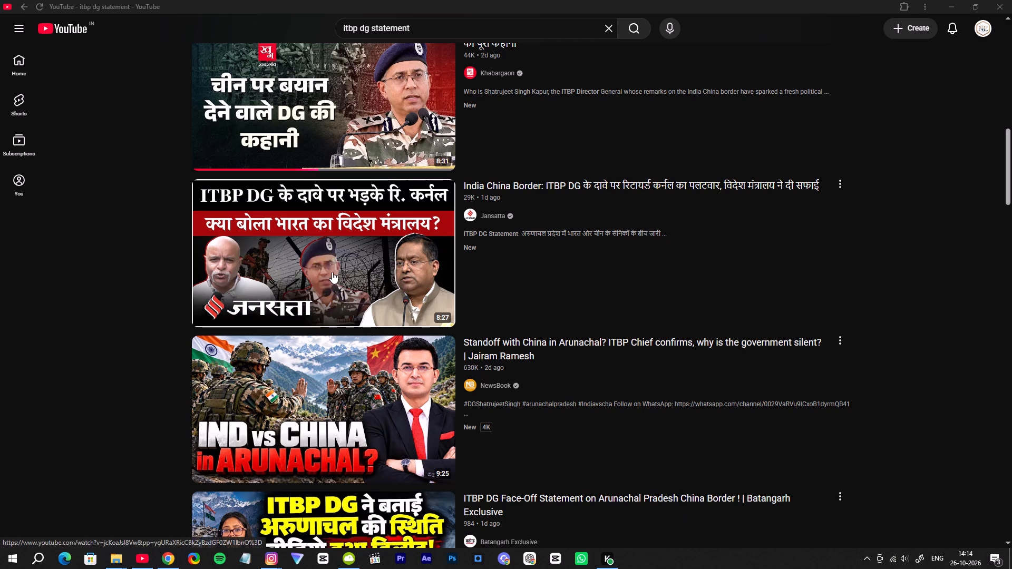
Preview the Jansatta video on the ITBP DG's claim, jump back near its start, and look through further results for footage.
click(443, 197)
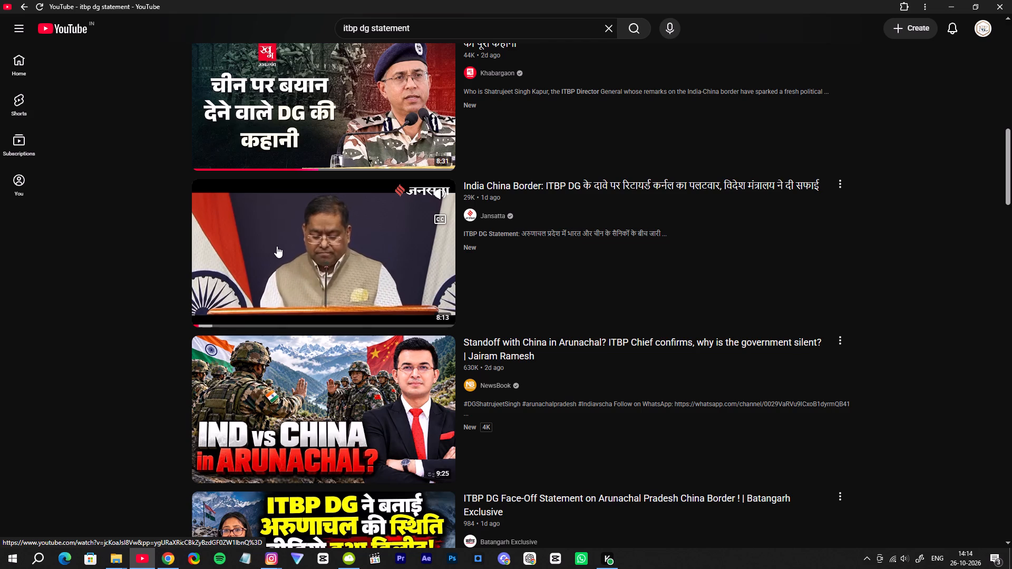
click(207, 321)
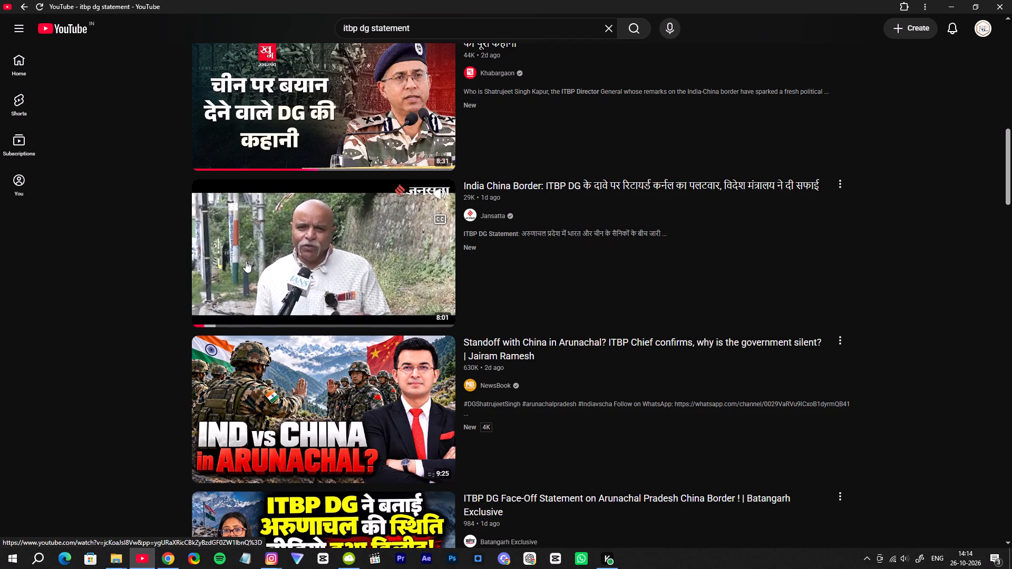
scroll(252, 267, down, 2)
scroll(305, 280, down, 3)
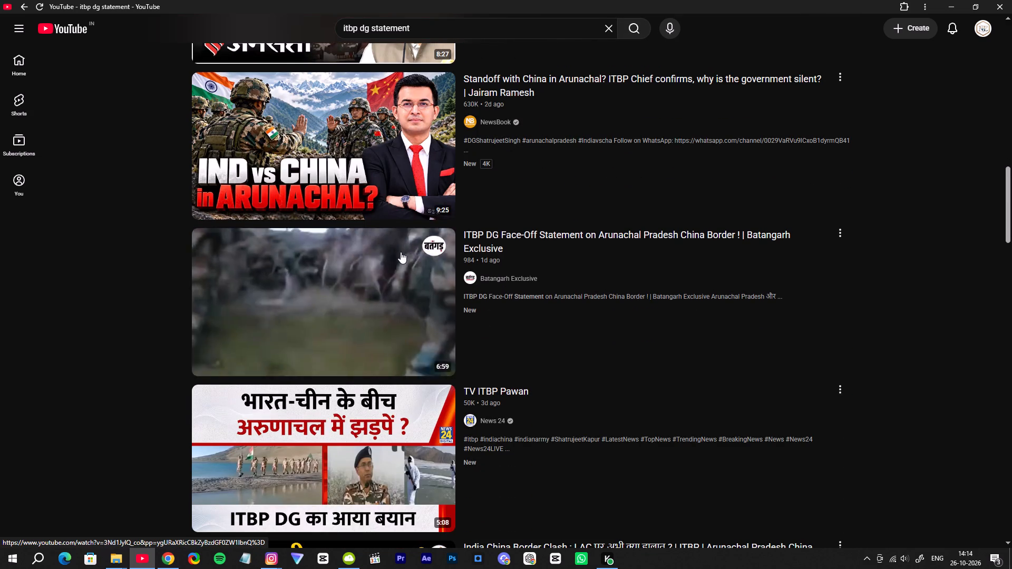
scroll(375, 281, down, 3)
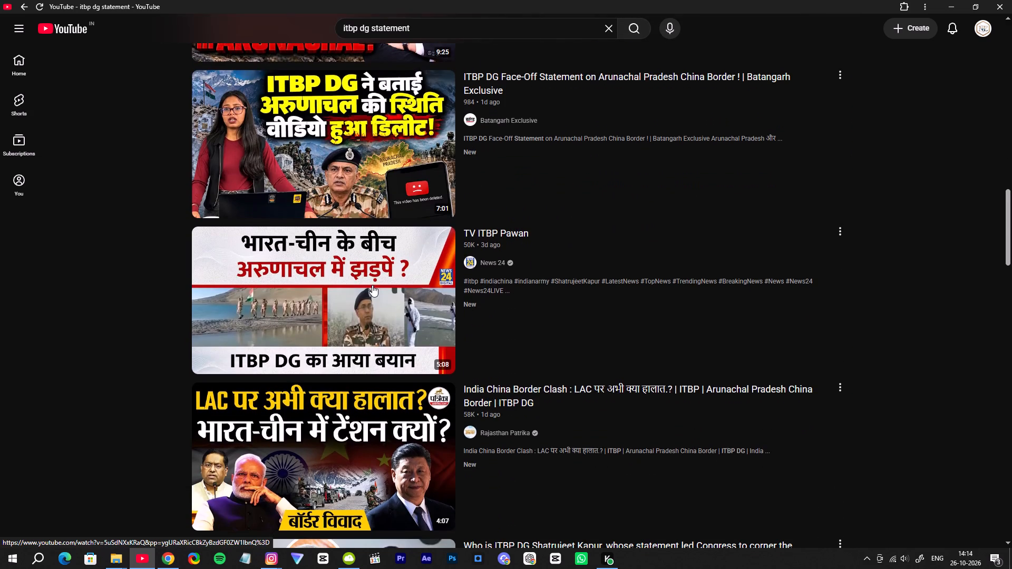
scroll(372, 285, down, 5)
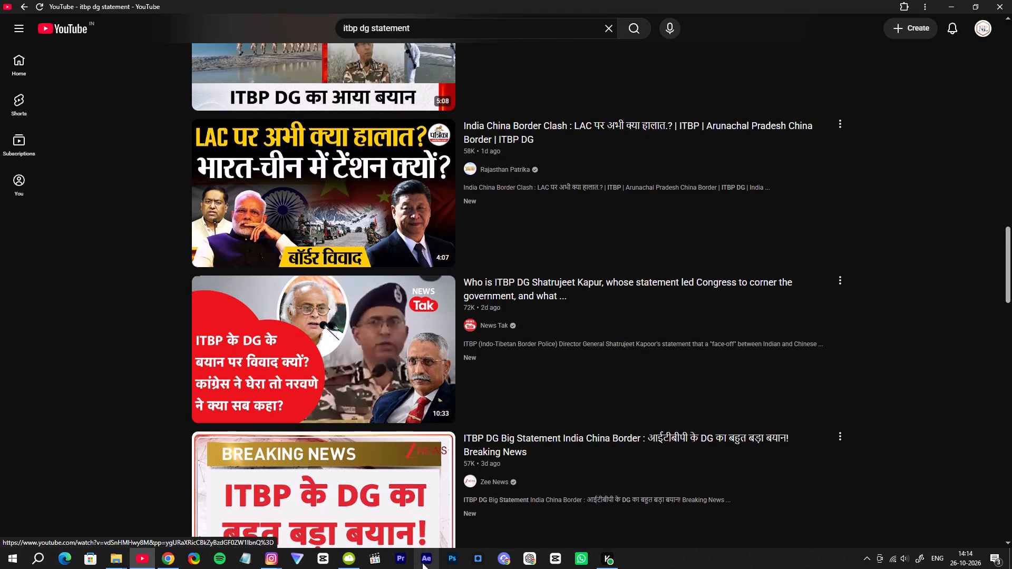
Launch Adobe Premiere Pro 2025.
click(398, 562)
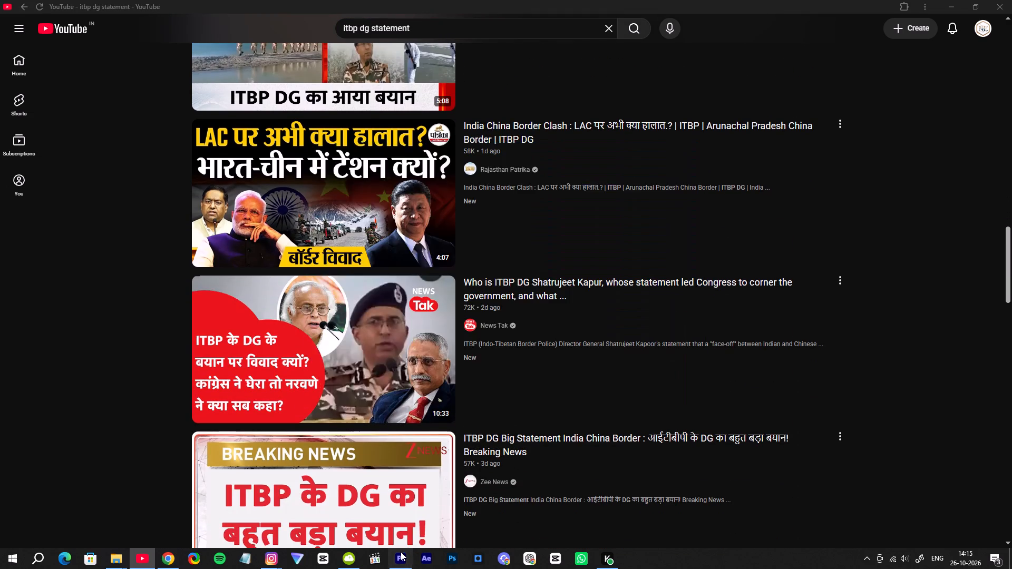
Move today's first five videos from Downloads into D:\NEW ERA WORLD\2026 reels\October 2026\26-10-2026.
click(122, 564)
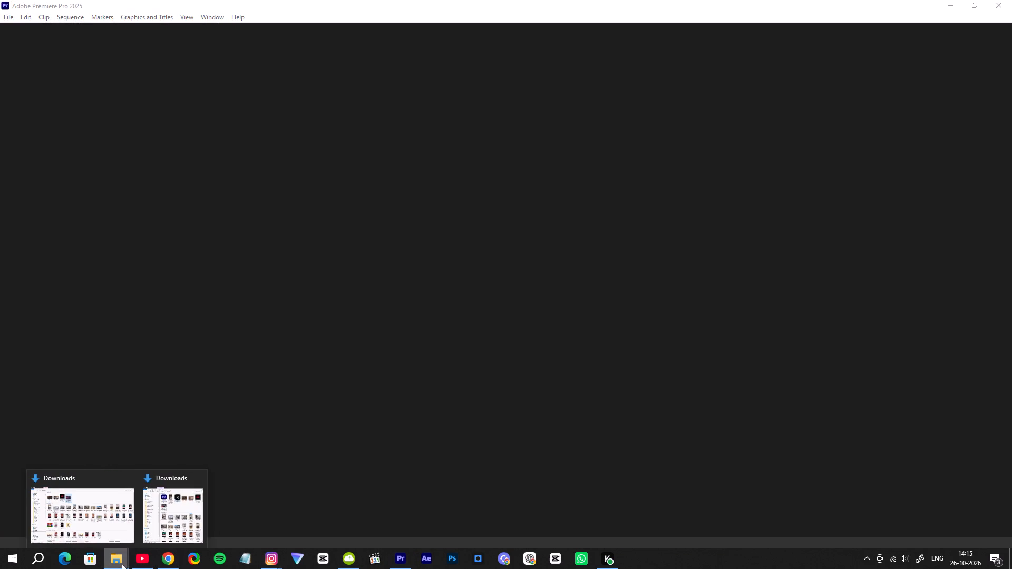
click(105, 533)
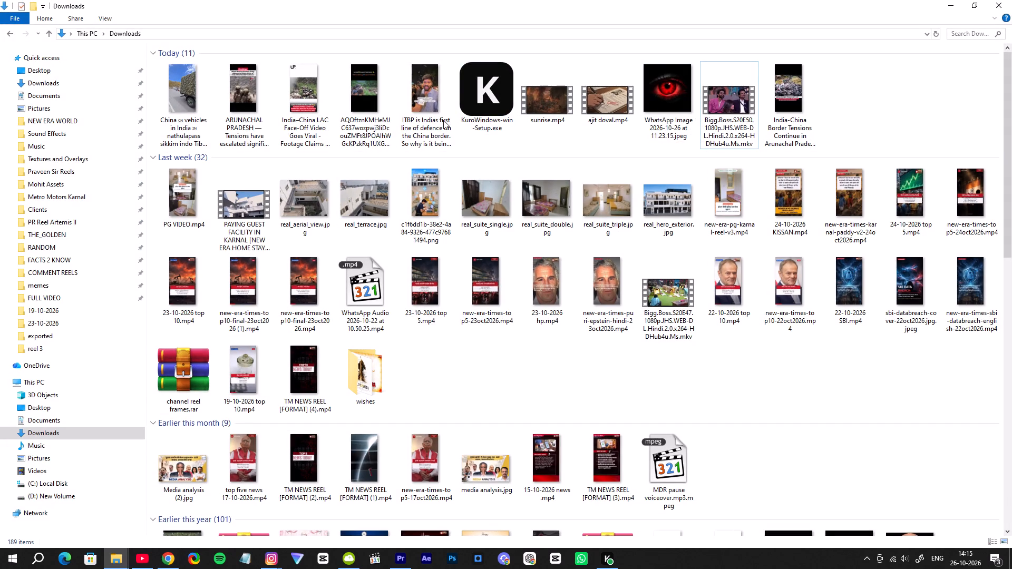
click(427, 98)
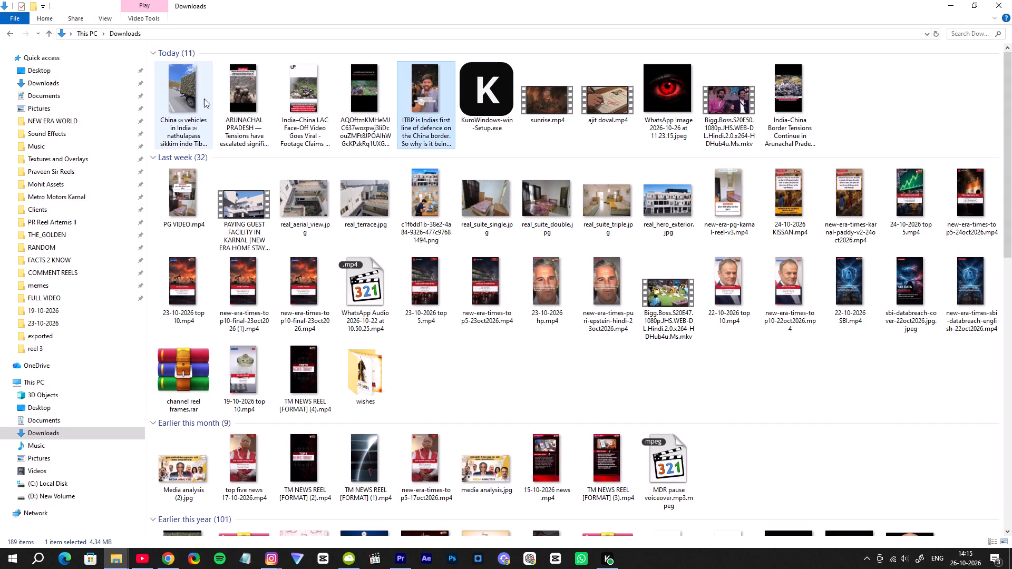
shift+click(190, 100)
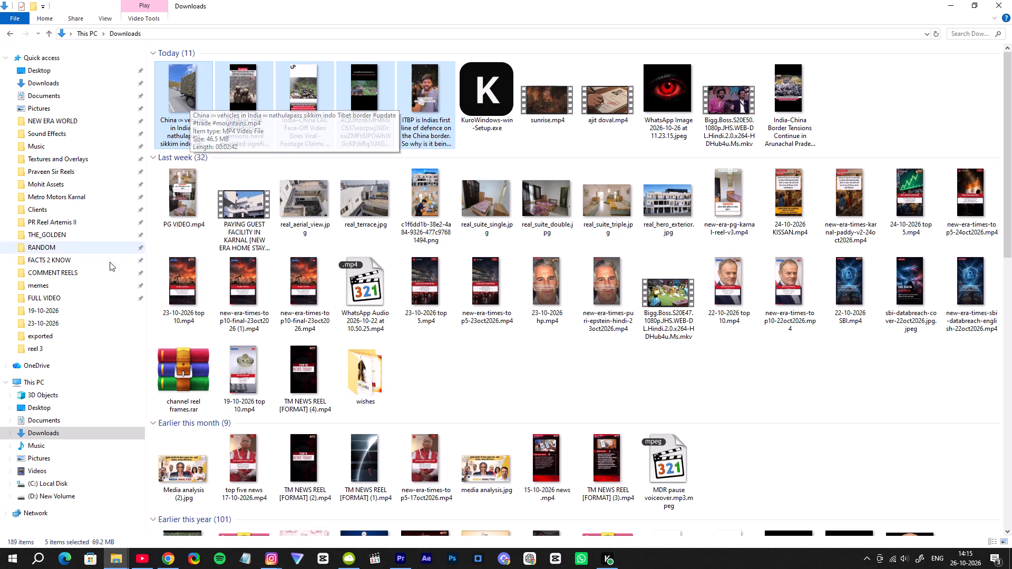
key(ctrl+x)
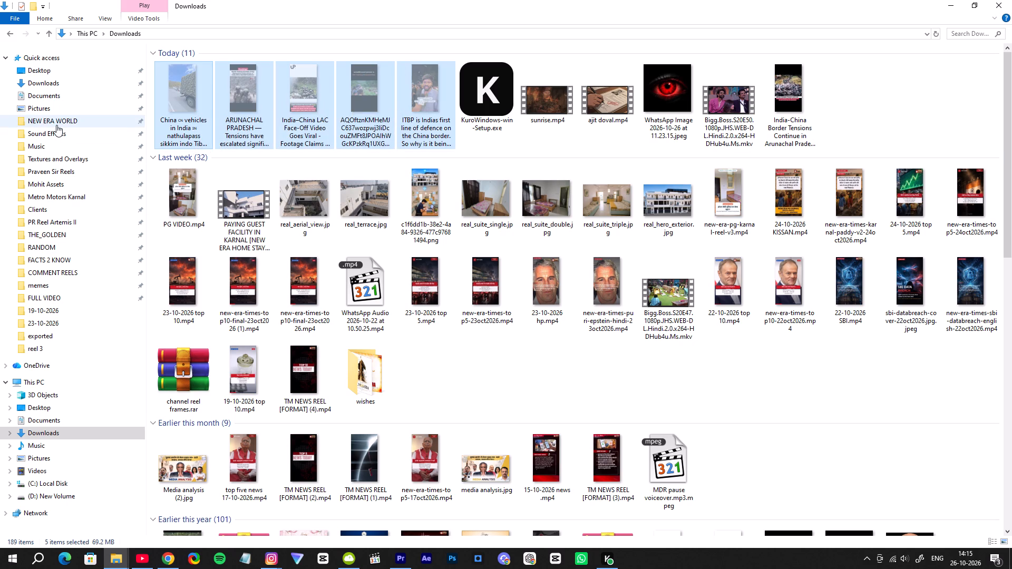
click(72, 134)
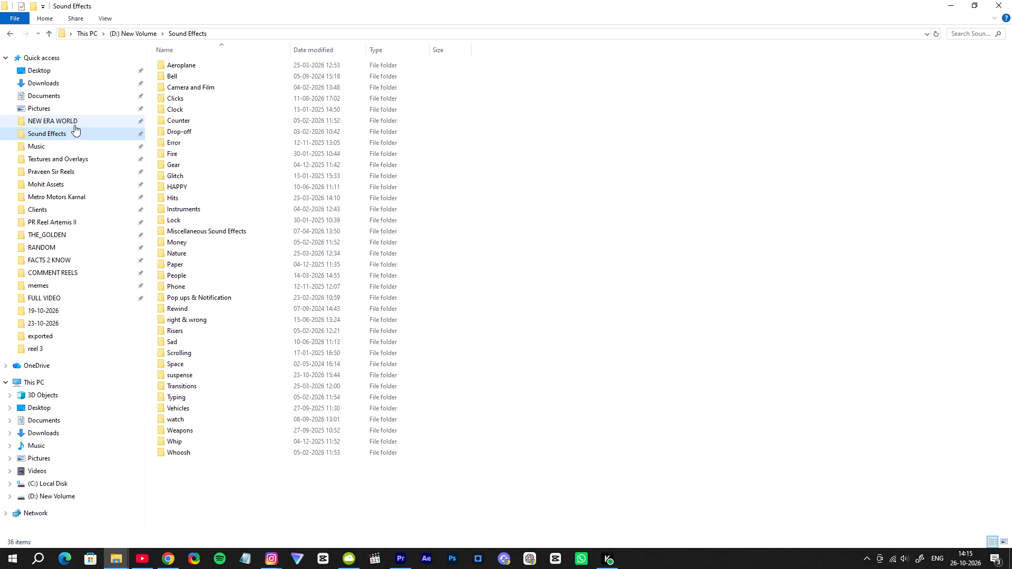
click(74, 124)
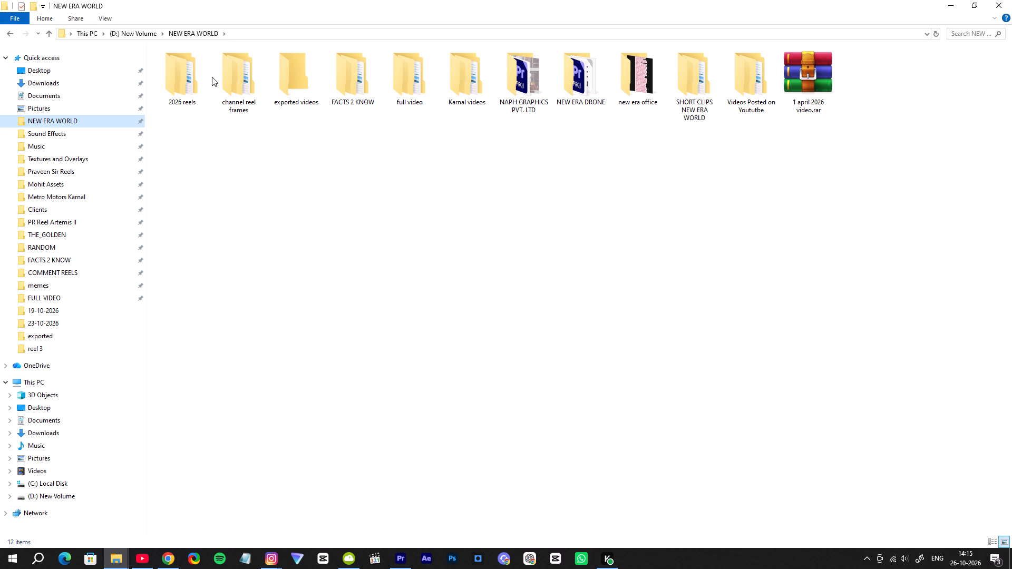
double_click(182, 72)
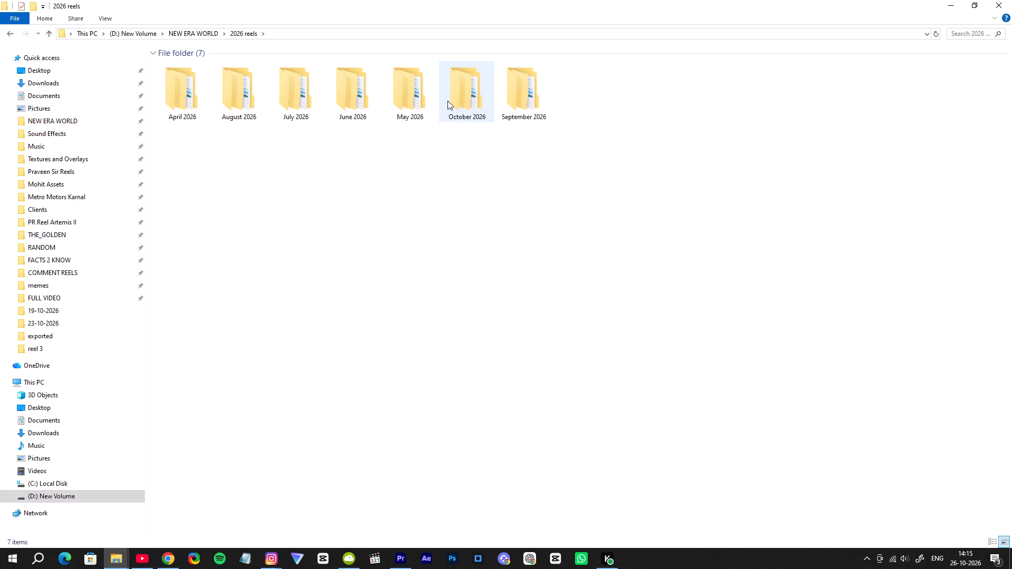
double_click(467, 91)
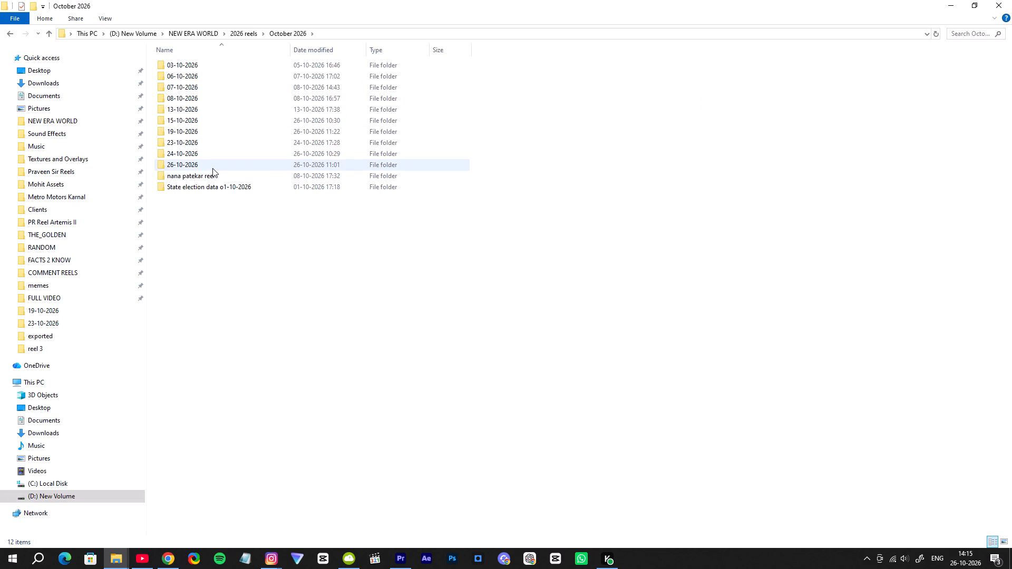
double_click(198, 164)
click(318, 229)
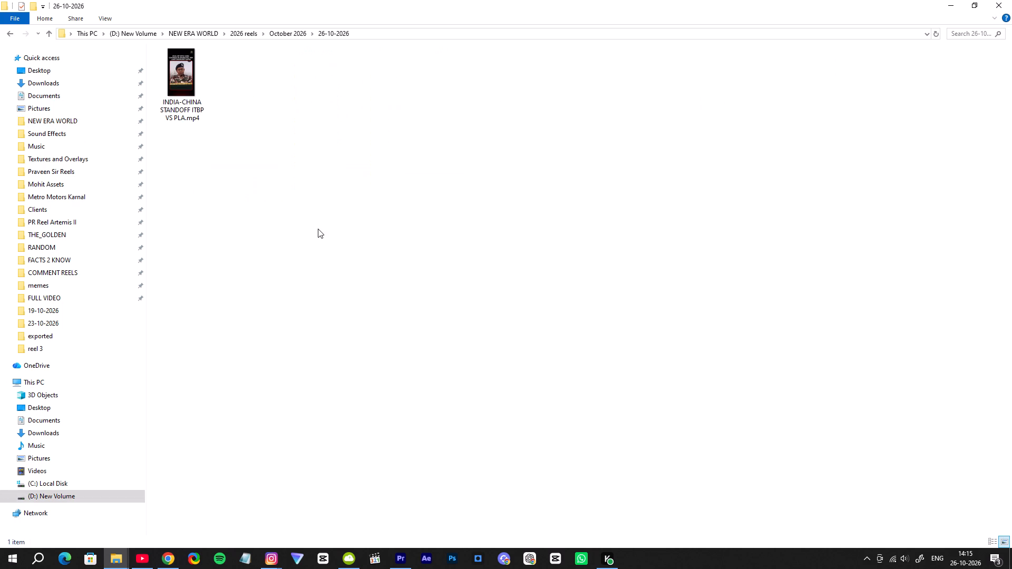
key(ctrl+v)
click(319, 230)
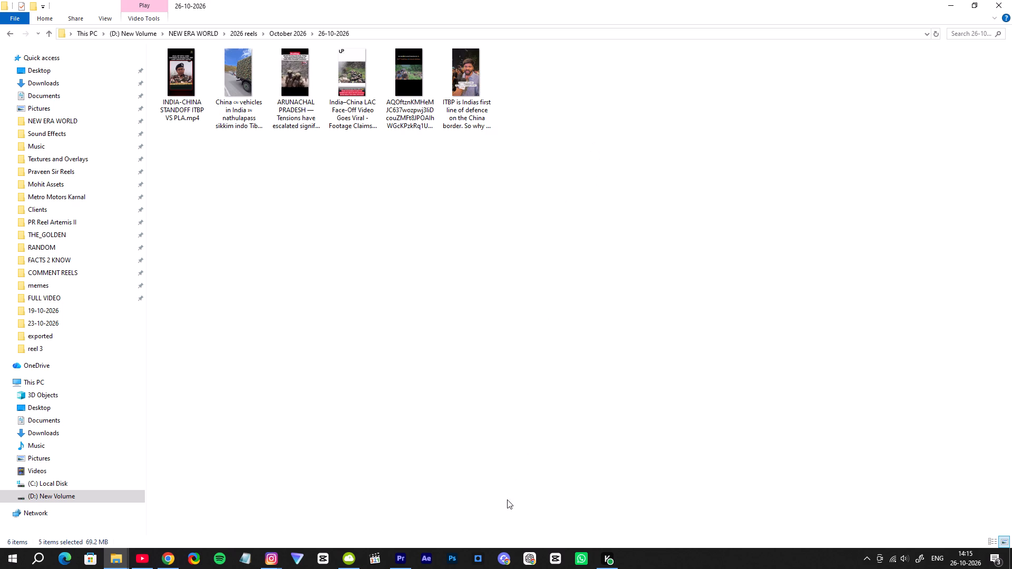
Switch to Premiere Pro and start a new project named 26-10-2026.
click(402, 561)
scroll(332, 485, down, 5)
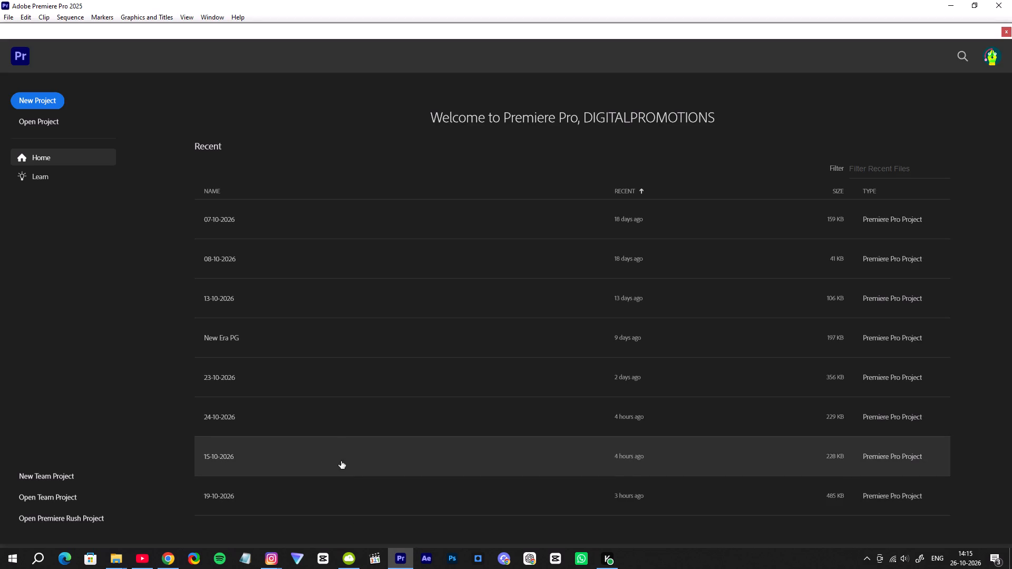
click(47, 100)
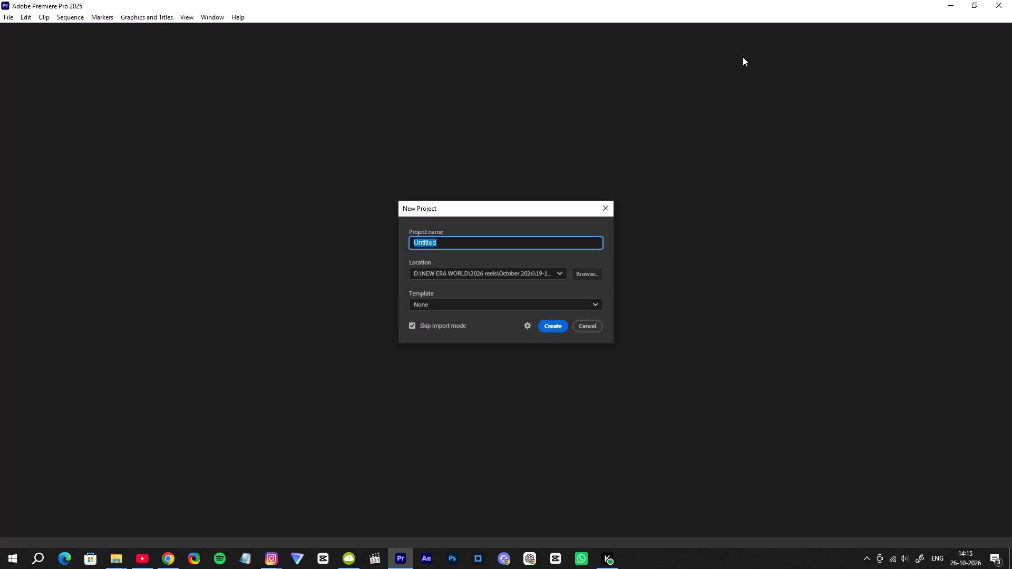
key(2)
key(6)
key(minus)
text(10)
key(minus)
text(2026)
scroll(1011, 15, up, 1)
scroll(1011, 15, down, 1)
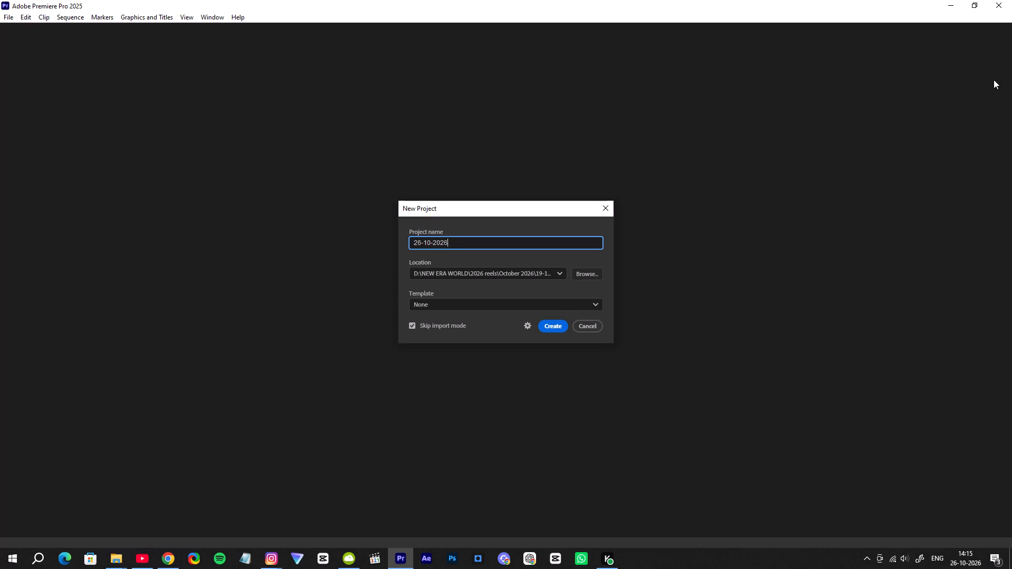
Set the project location to the 26-10-2026 folder under October 2026 and create the project.
click(592, 274)
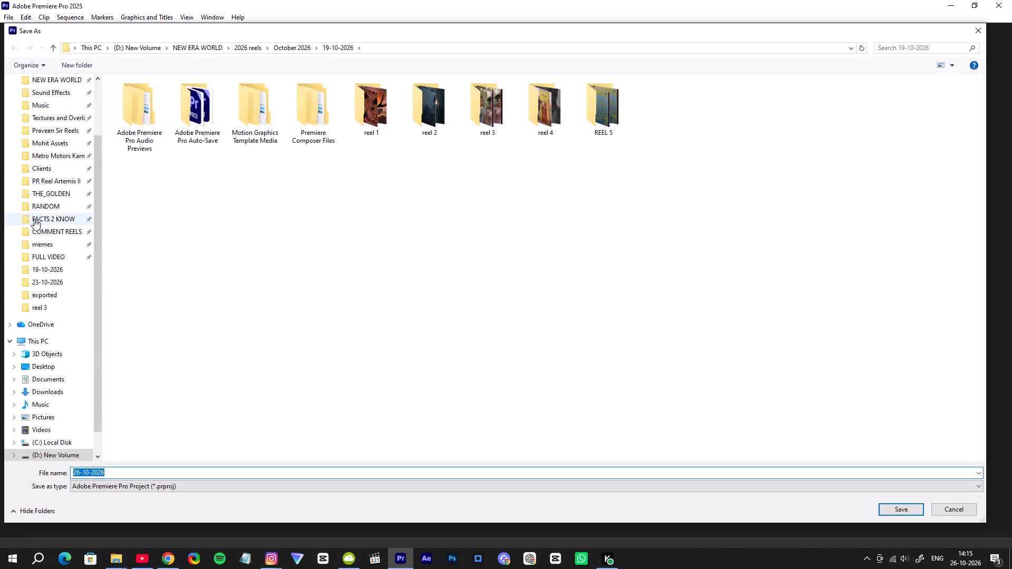
scroll(47, 129, up, 8)
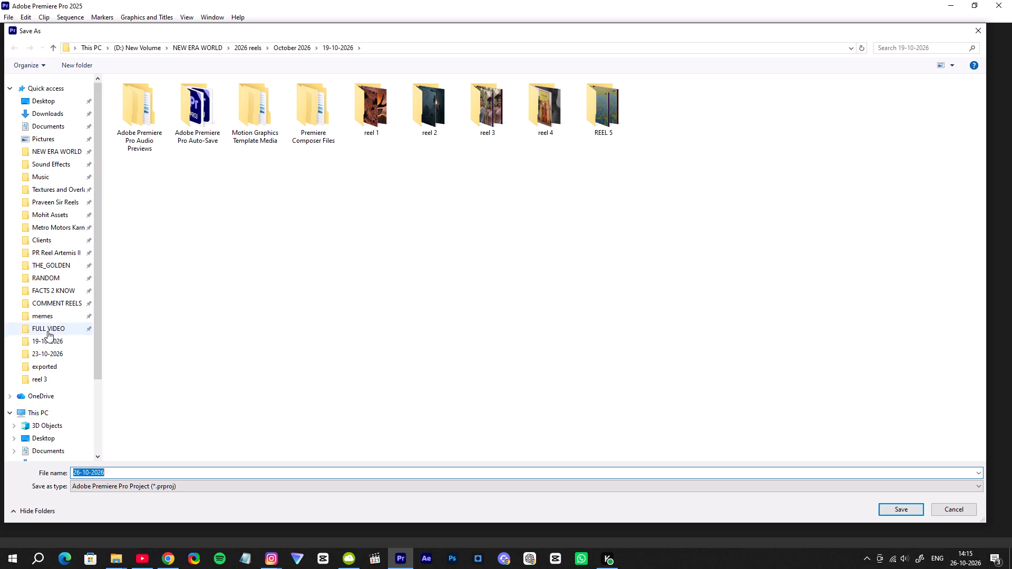
click(48, 351)
click(305, 50)
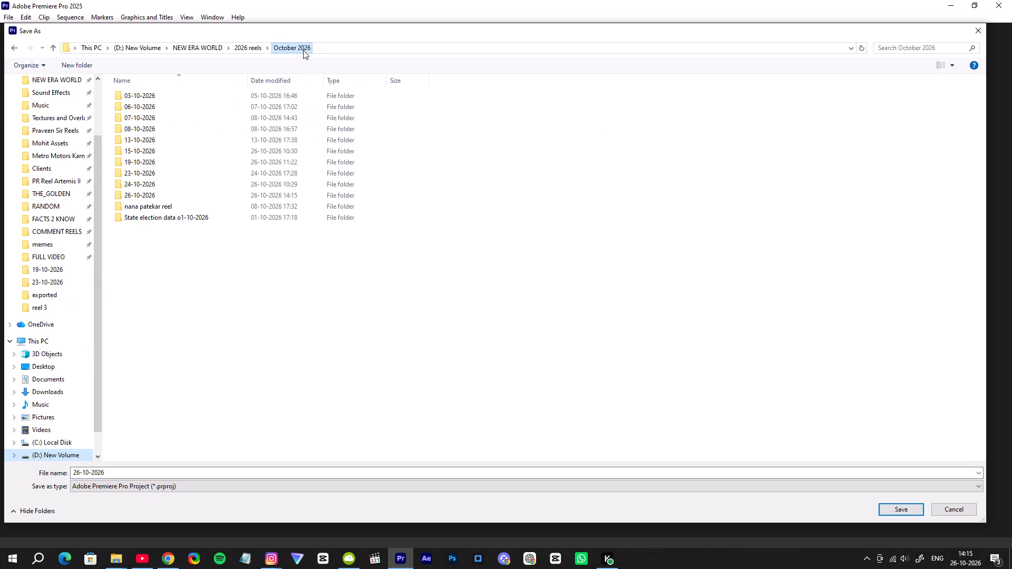
double_click(169, 199)
click(890, 508)
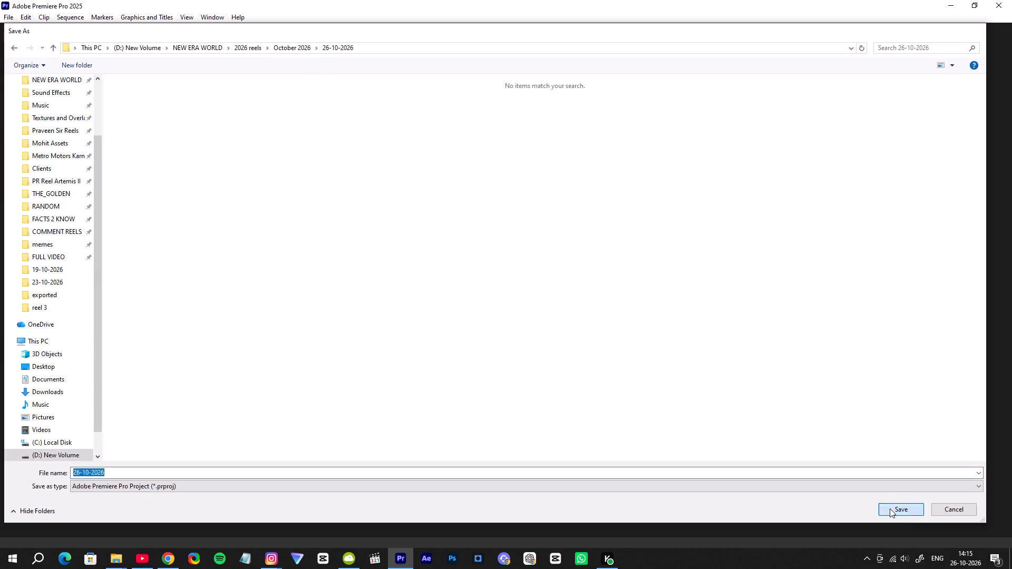
click(547, 329)
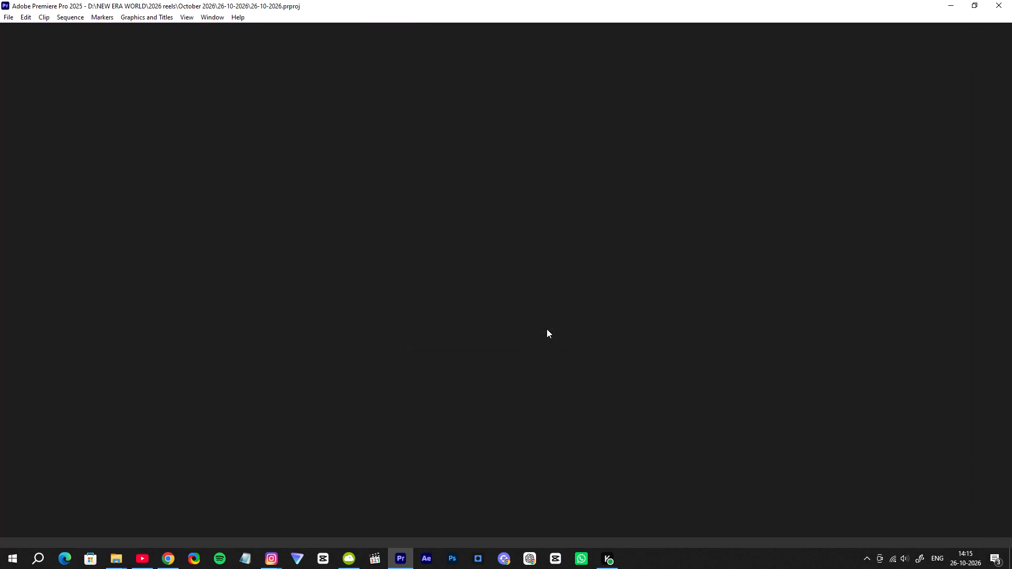
Create a new sequence named 26-10-2026 using the custom 1080x1920 30fps preset.
click(433, 207)
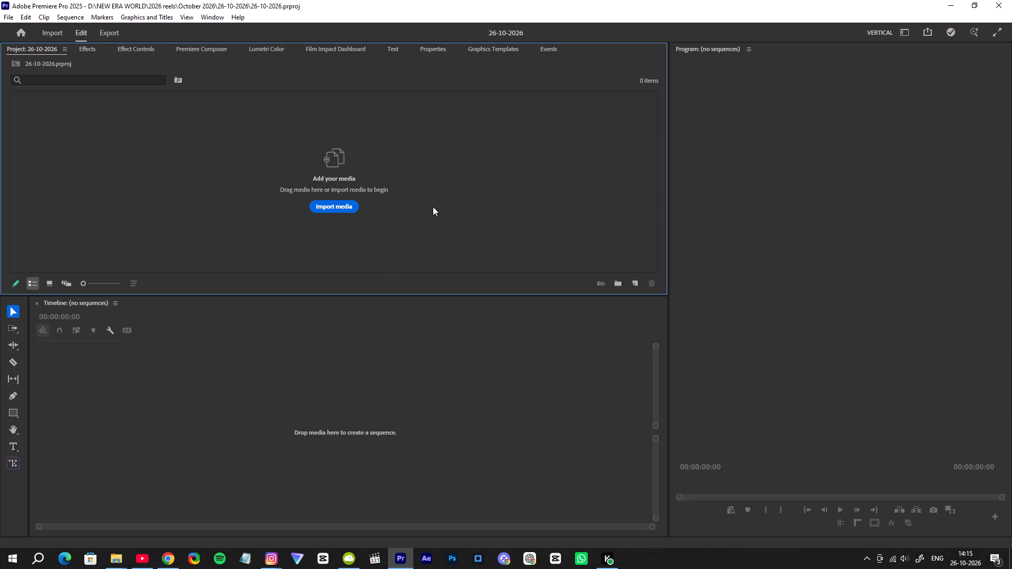
key(ctrl+n)
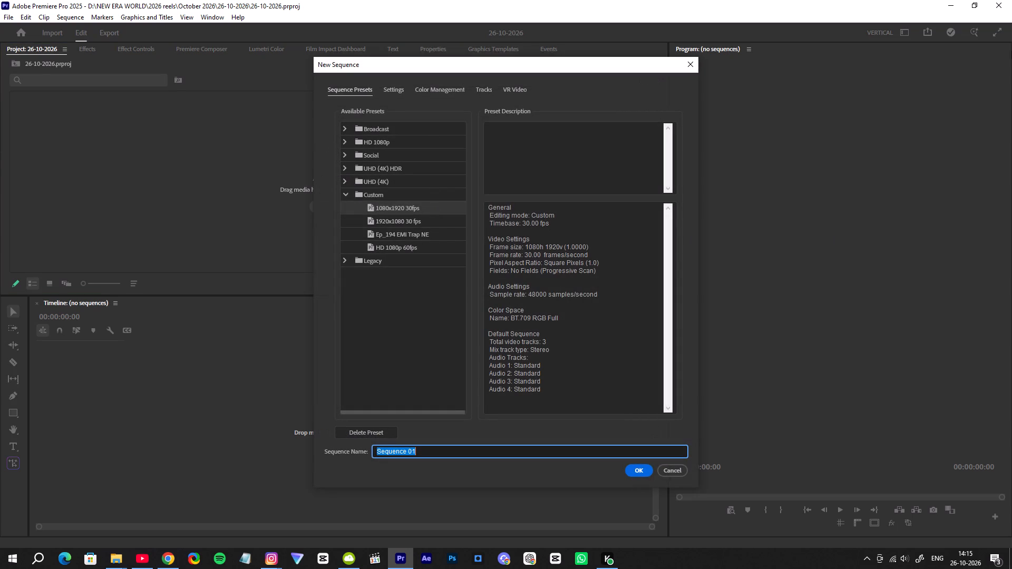
text(26-10-)
text(2026)
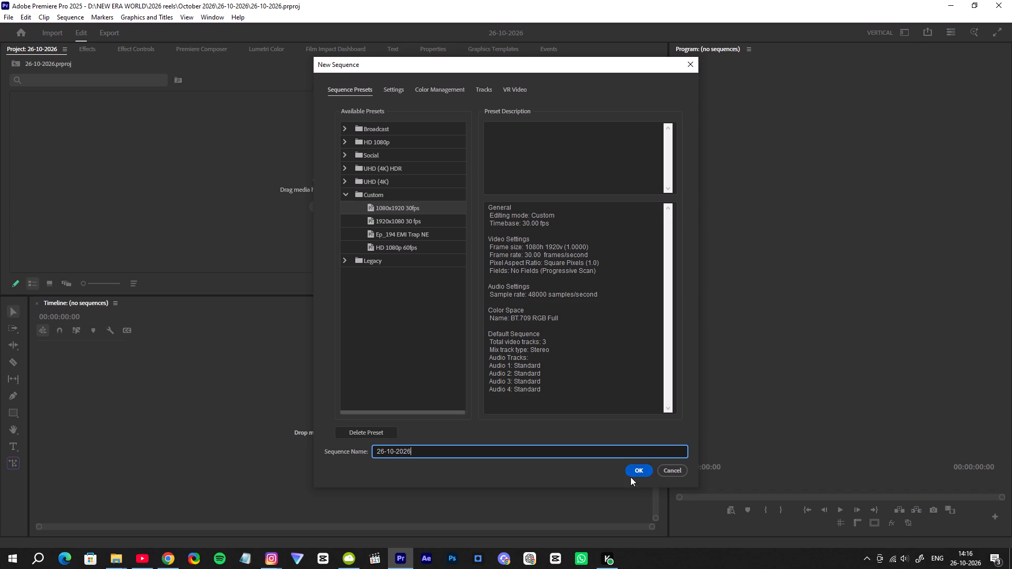
click(634, 471)
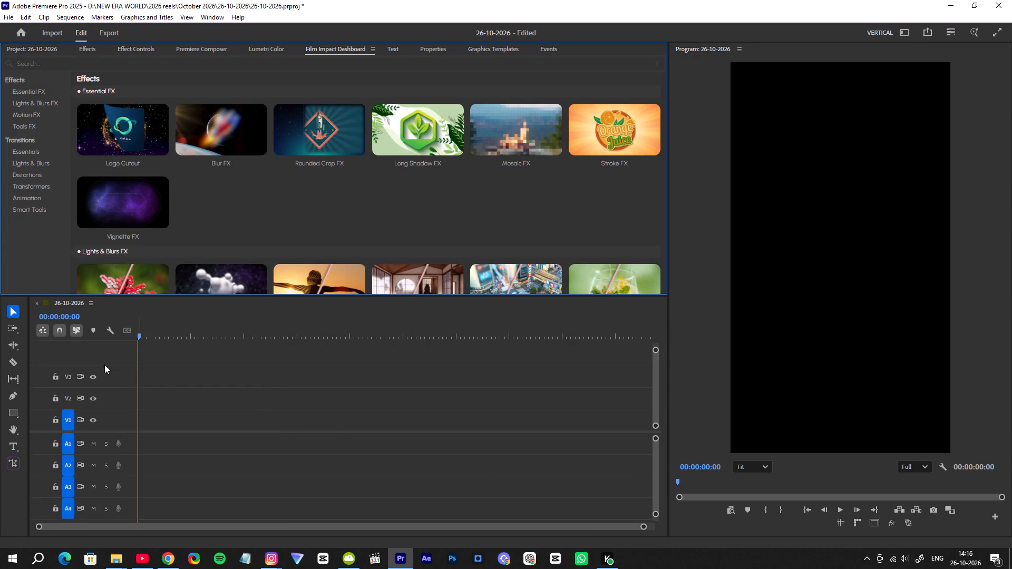
Add 10 video tracks after Video 3 and 10 audio tracks after Audio 4, and minimize all track heights.
right_click(101, 360)
click(144, 417)
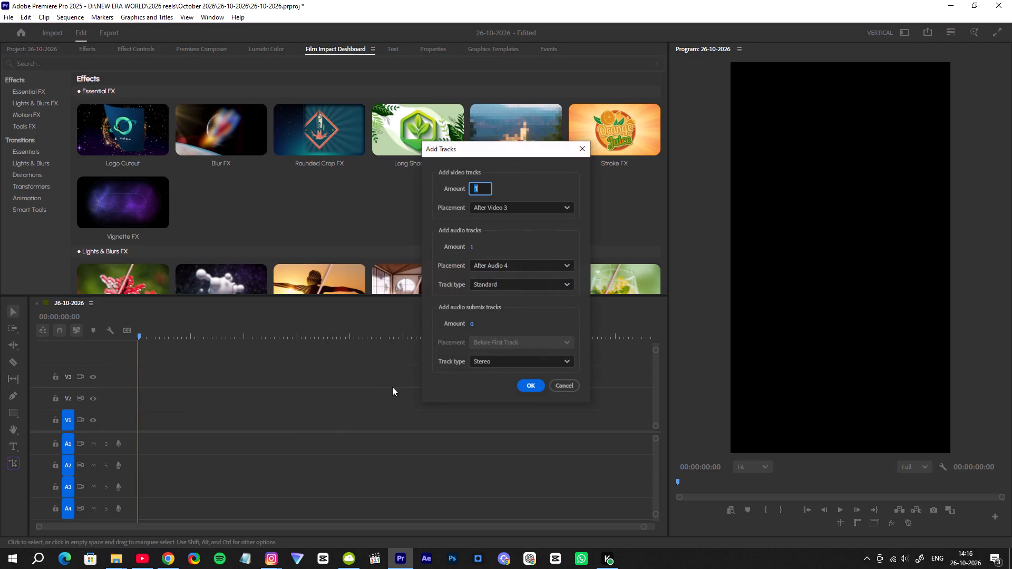
text(10)
key(Tab)
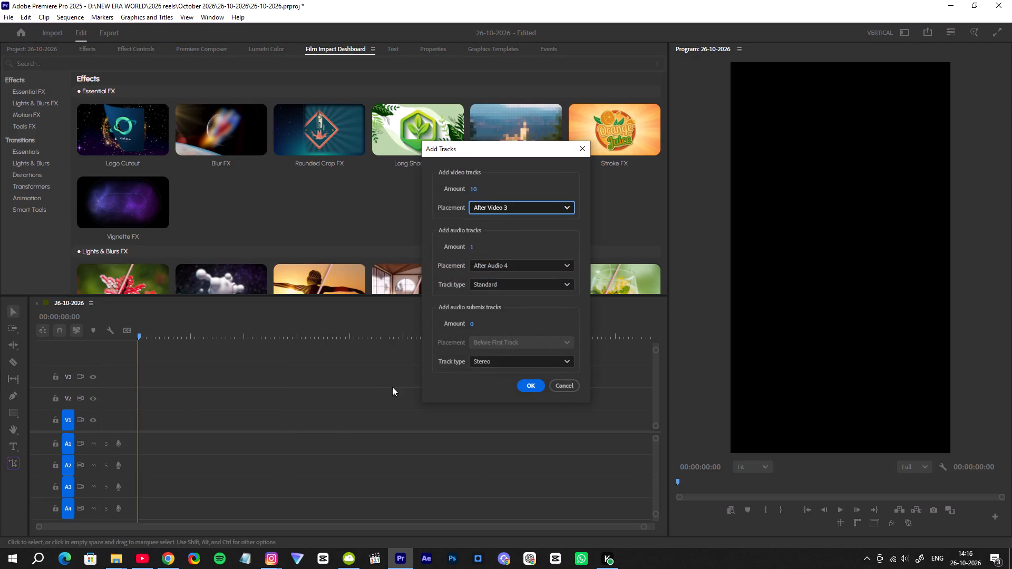
key(Tab)
text(10)
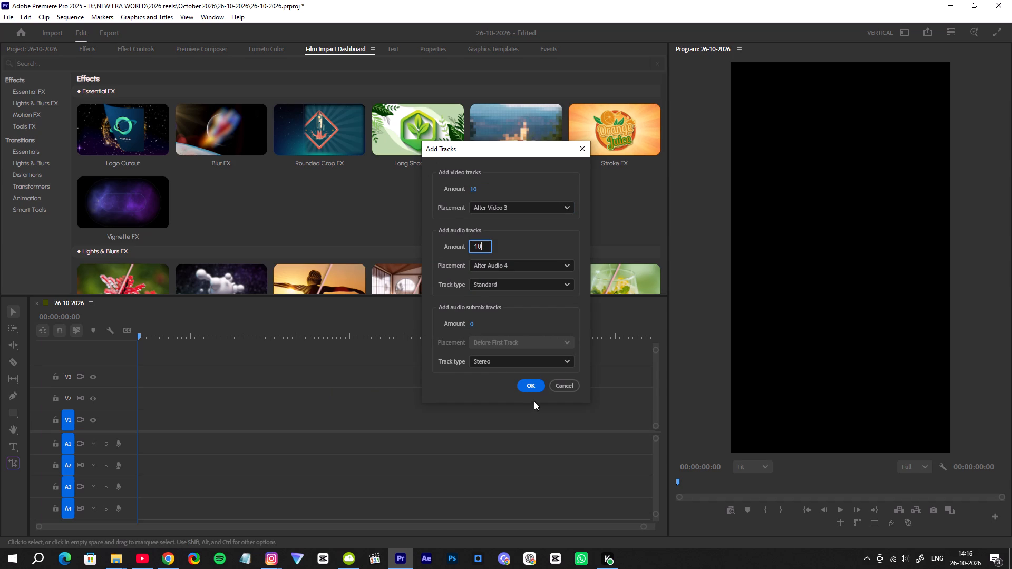
click(531, 388)
click(434, 440)
key(shift+underscore)
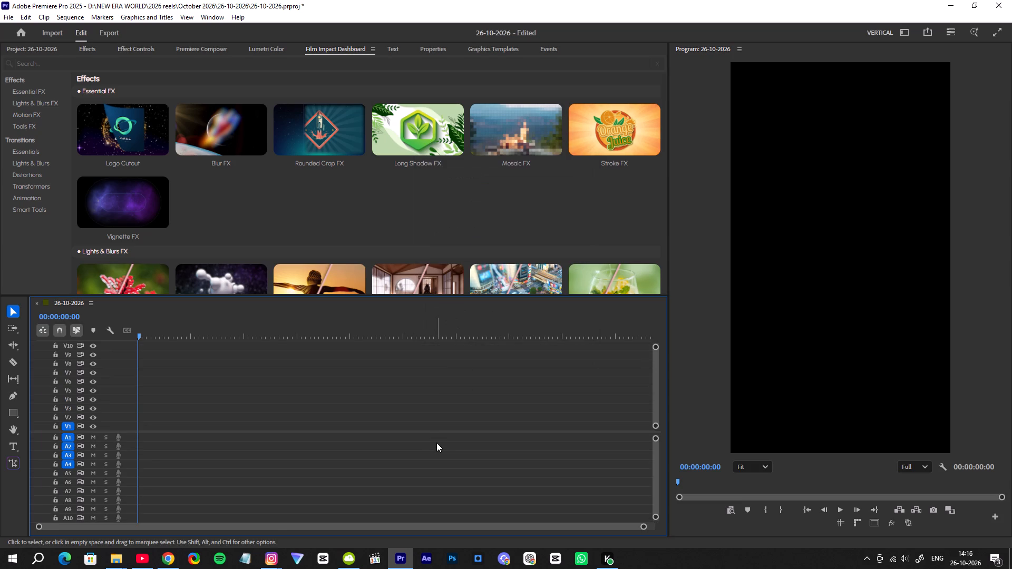
Import the six border videos from the 26-10-2026 folder into the project.
click(23, 46)
double_click(103, 189)
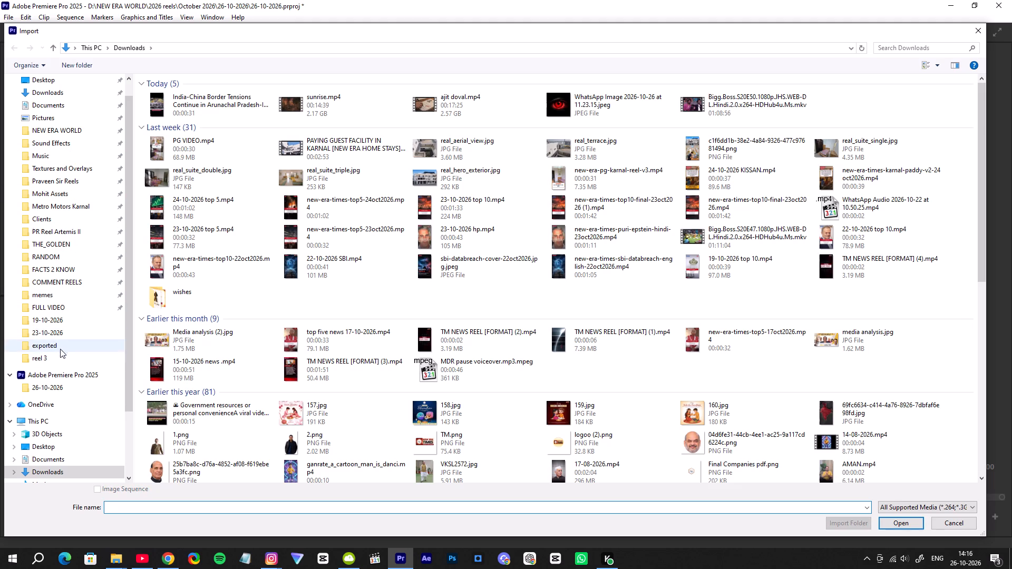
click(54, 384)
drag(584, 133, 271, 112)
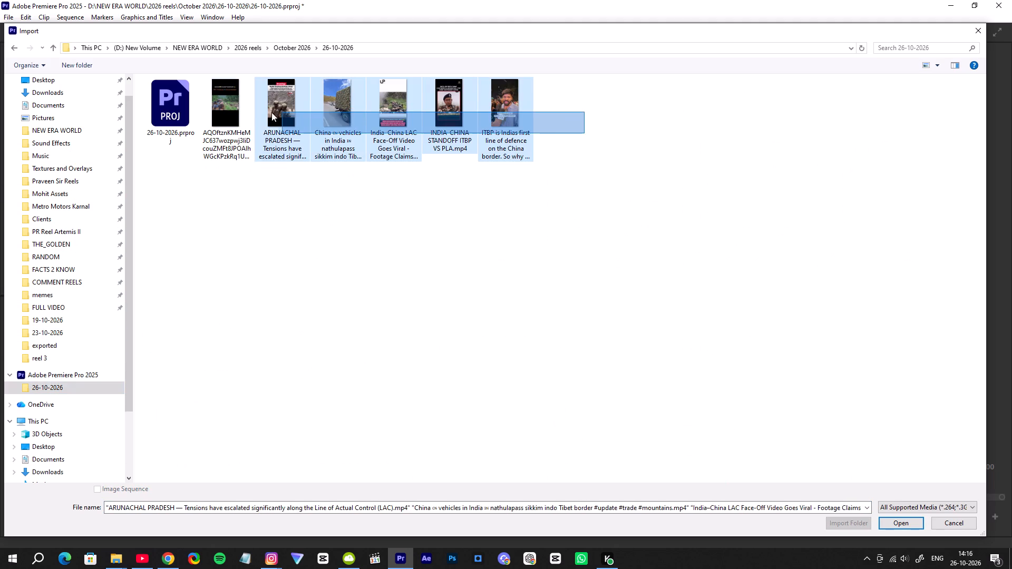
drag(271, 112, 232, 117)
click(894, 522)
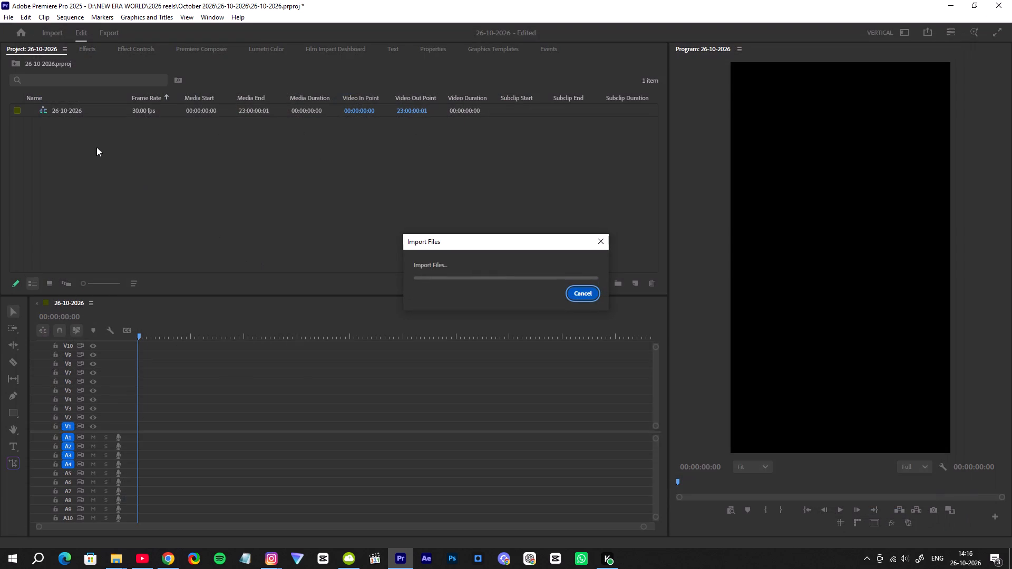
Place all six imported clips in a row on V1 and A1 from the start of the sequence.
drag(82, 122, 176, 423)
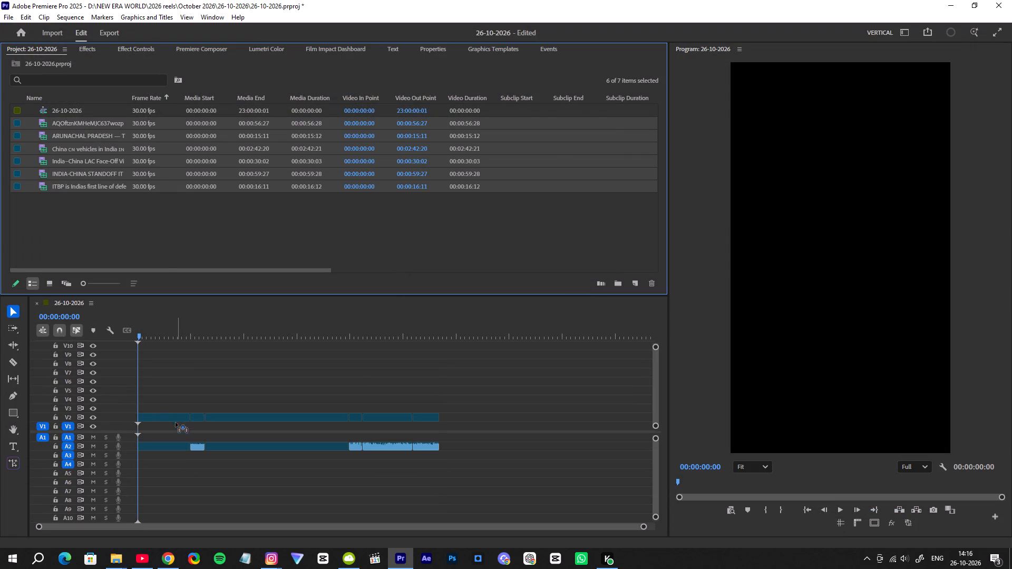
drag(176, 423, 174, 427)
click(258, 472)
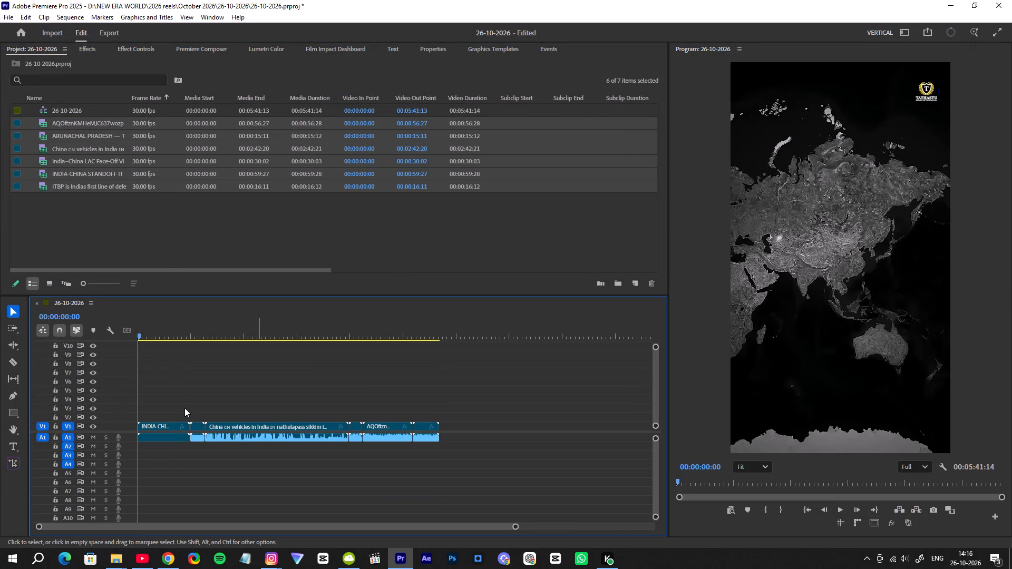
Preview the INDIA-CHINA STANDOFF clip, move it well past the other clips, and close the gap left at the start.
key(space)
key(space)
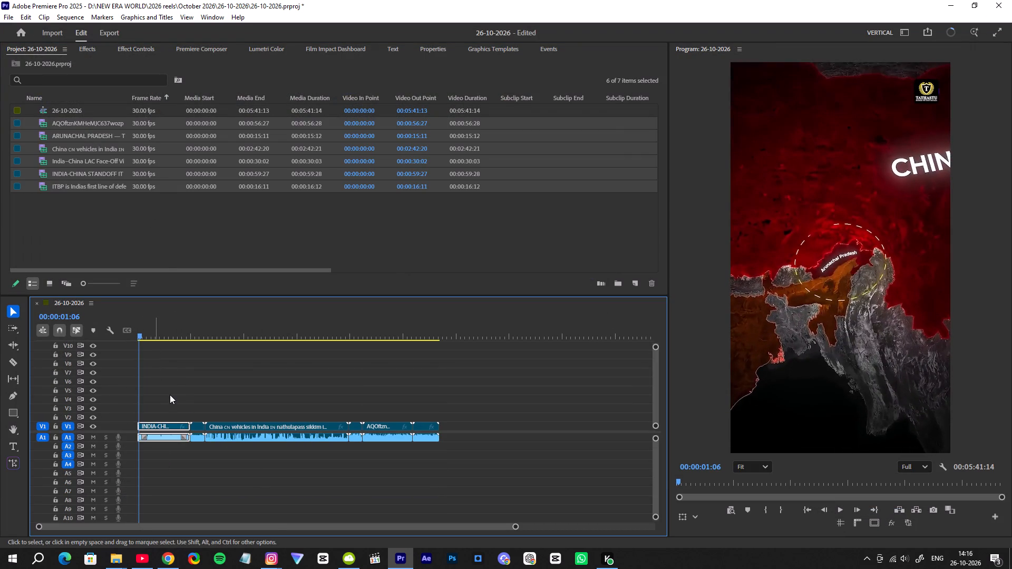
drag(158, 426, 638, 442)
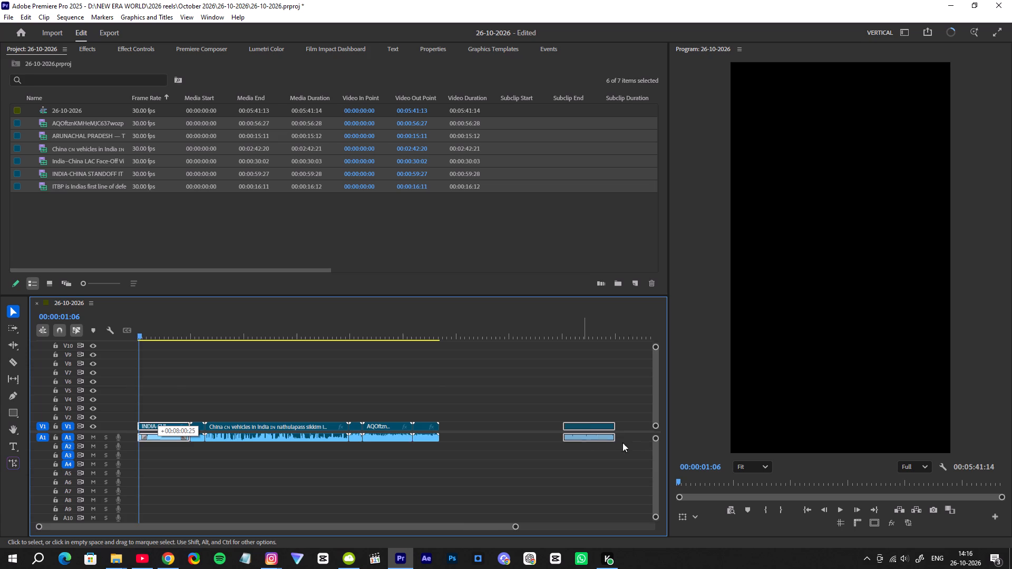
click(147, 424)
key(Delete)
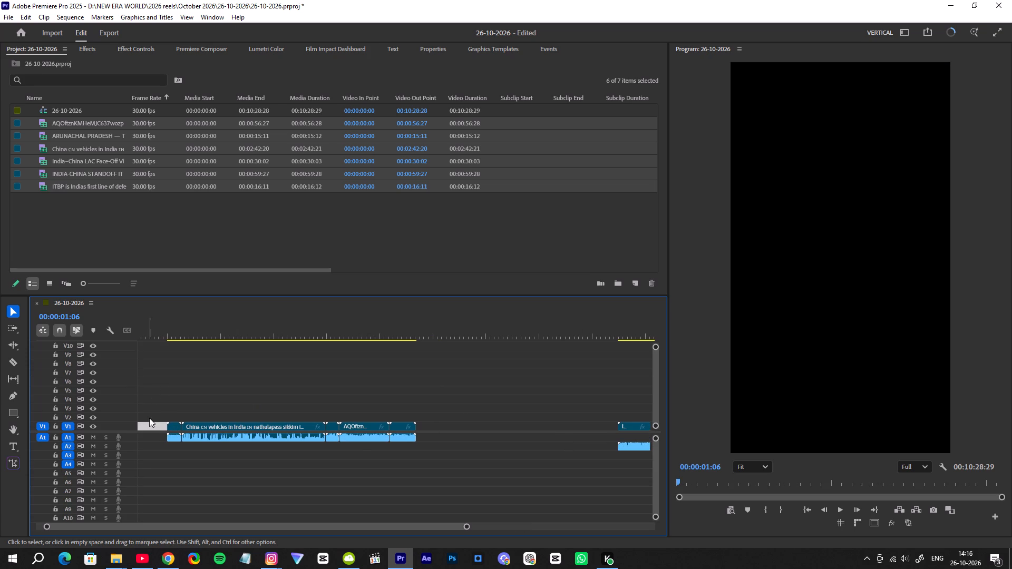
Skim the five clips at the start of the sequence to check their footage for the reel.
drag(140, 329, 0, 363)
key(space)
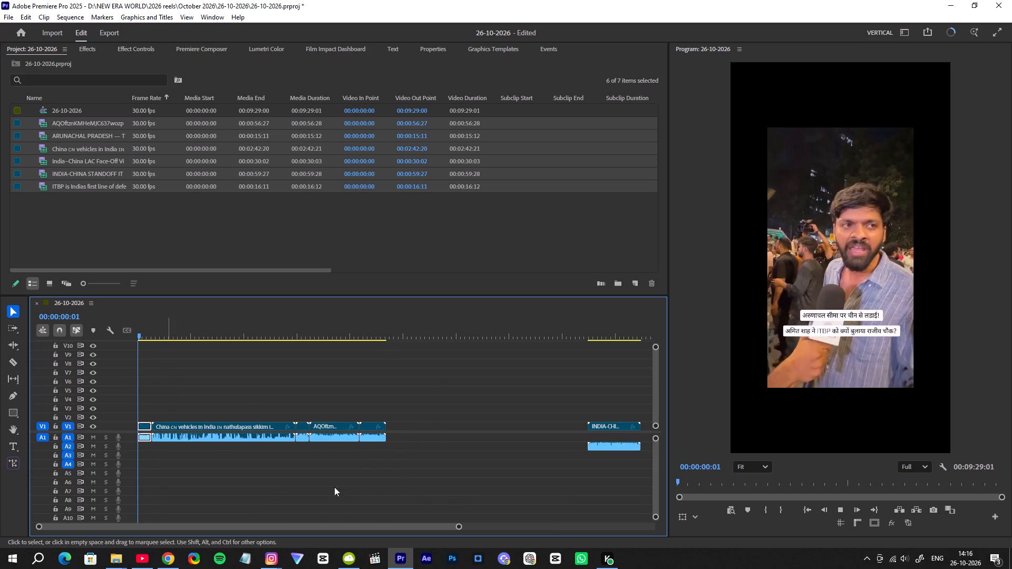
drag(458, 524, 407, 513)
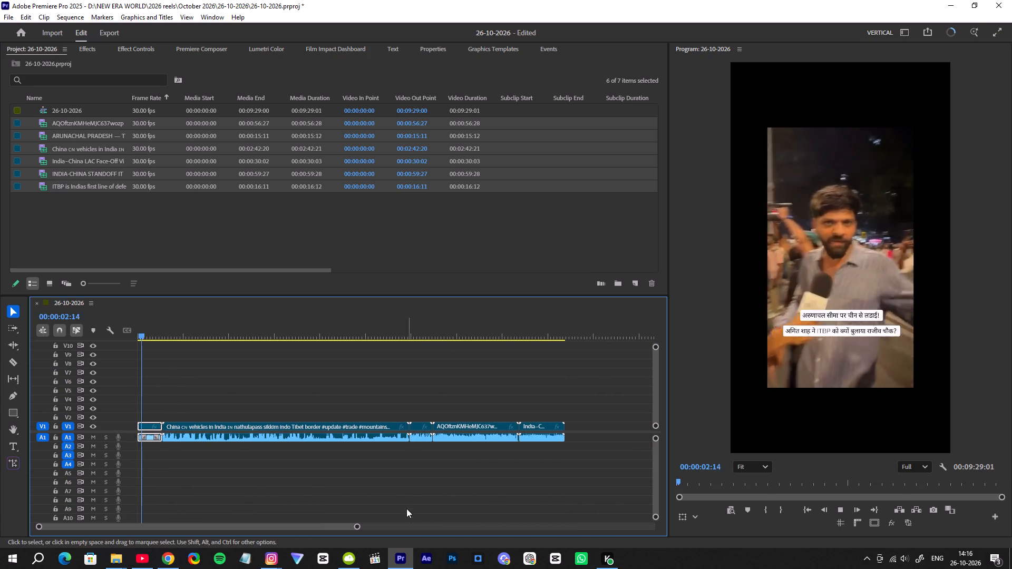
drag(160, 330, 172, 337)
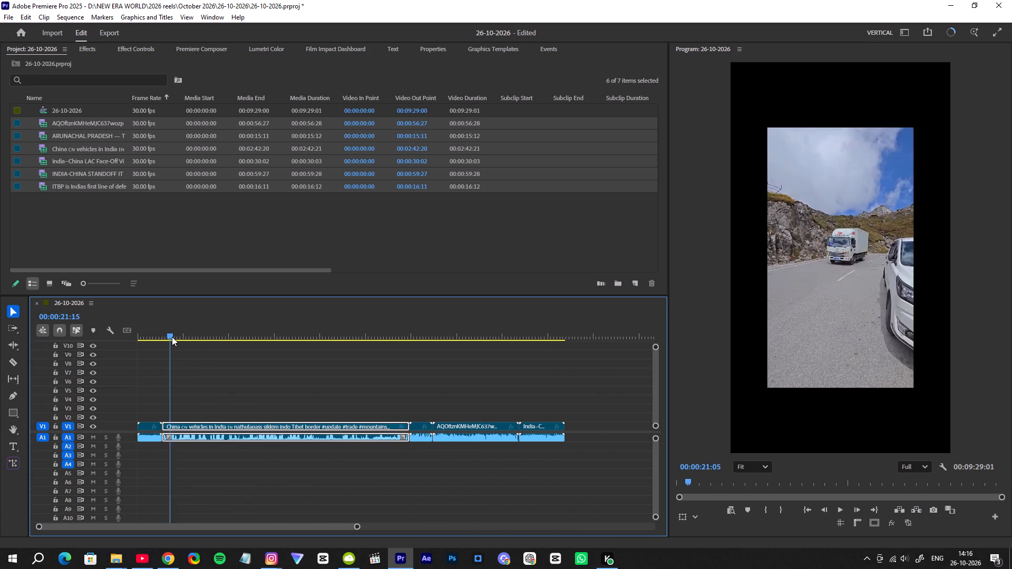
drag(172, 337, 386, 388)
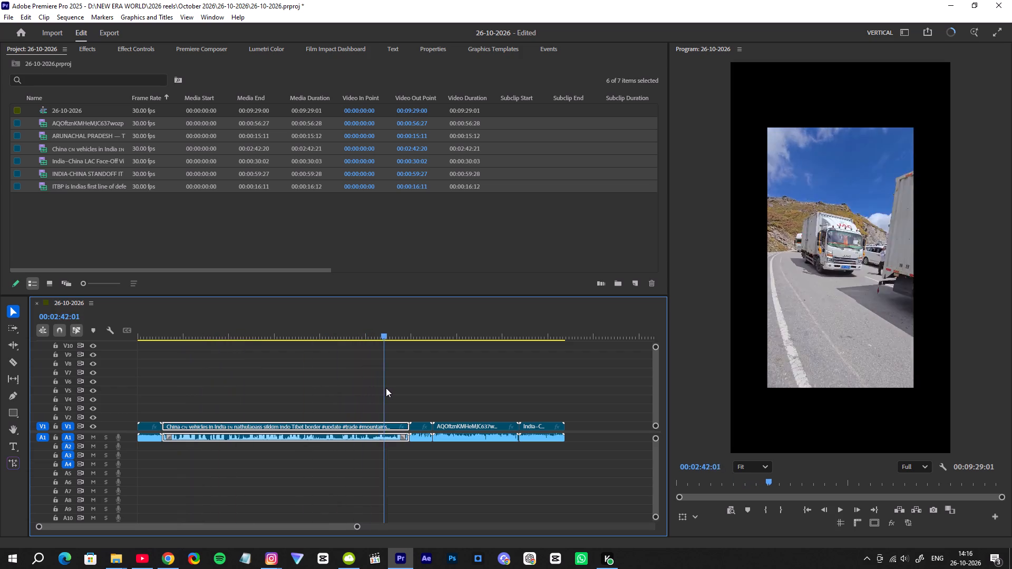
drag(386, 388, 432, 393)
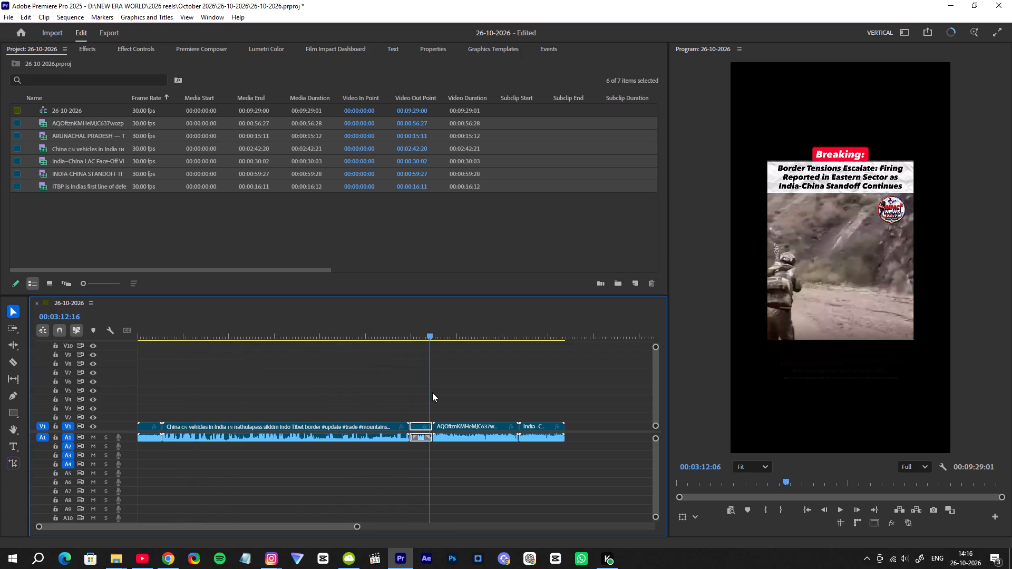
drag(432, 393, 507, 404)
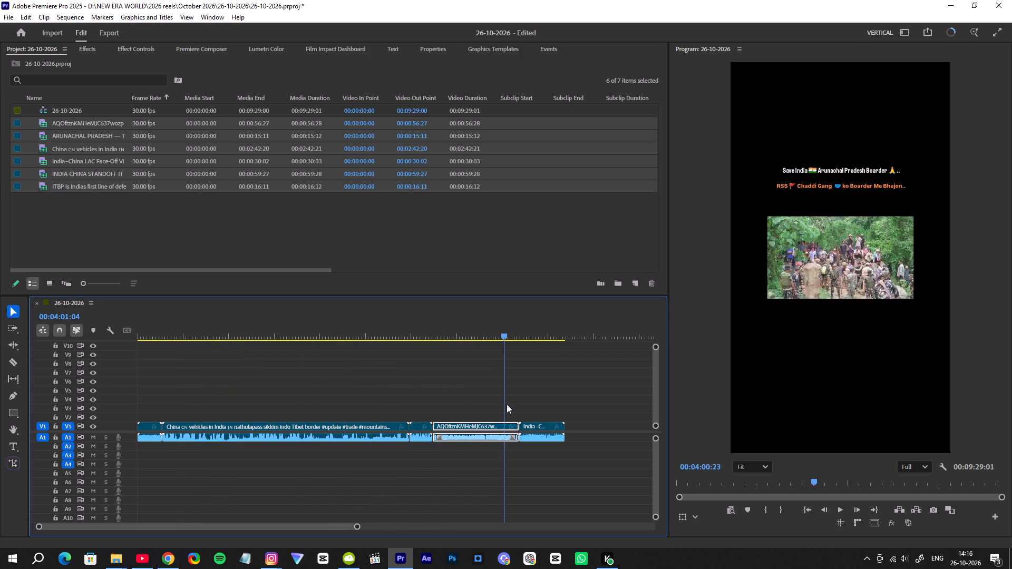
drag(507, 404, 543, 409)
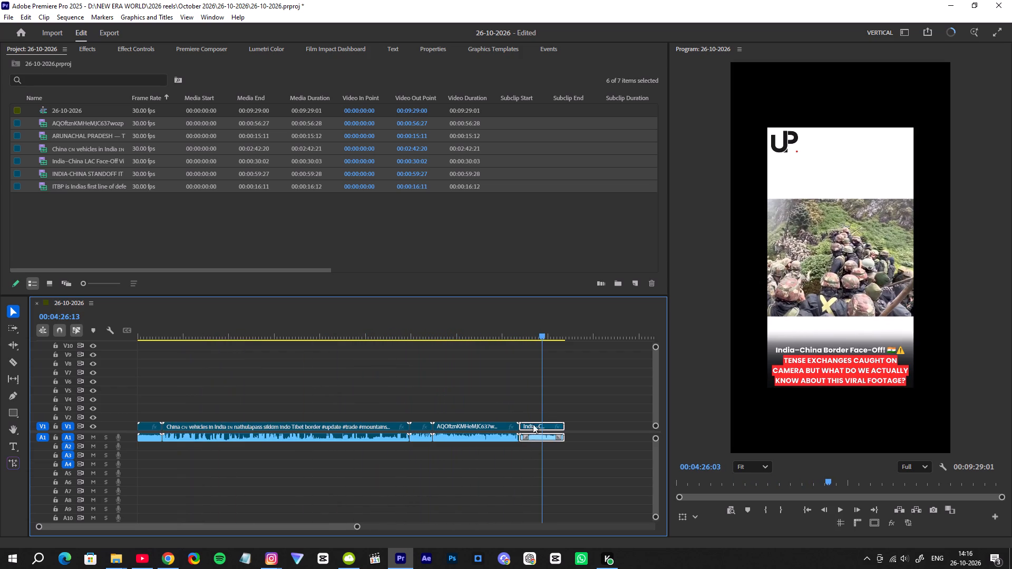
drag(358, 525, 611, 521)
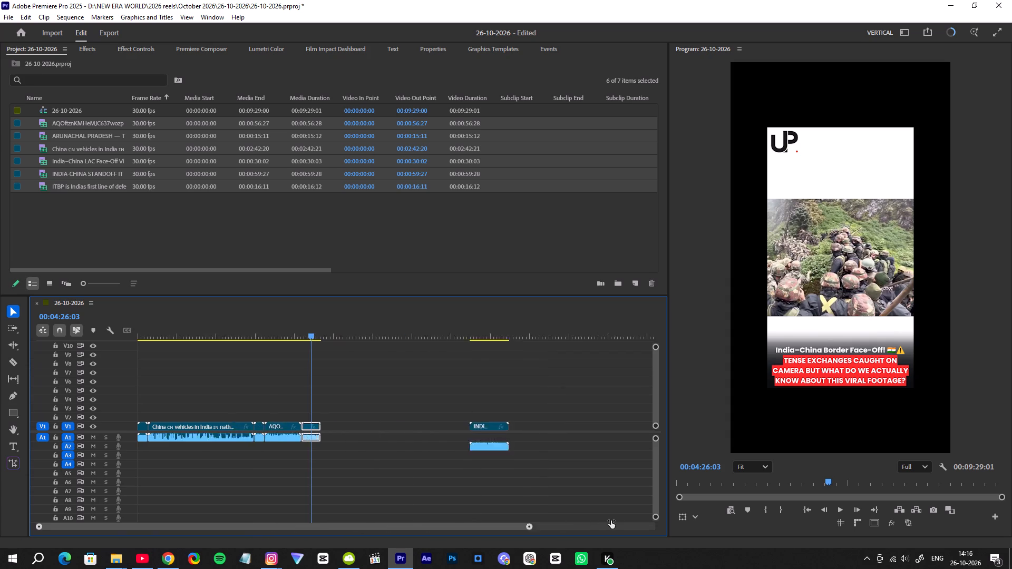
drag(611, 521, 630, 520)
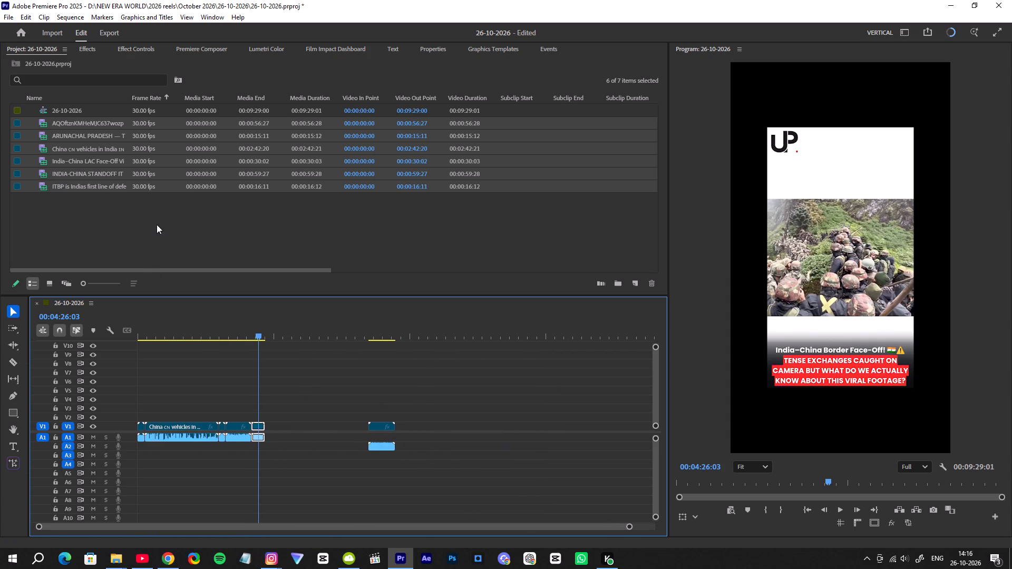
click(157, 224)
Switch to YouTube and look through the "itbp dg statement" search results for suitable footage.
click(141, 562)
scroll(290, 316, down, 6)
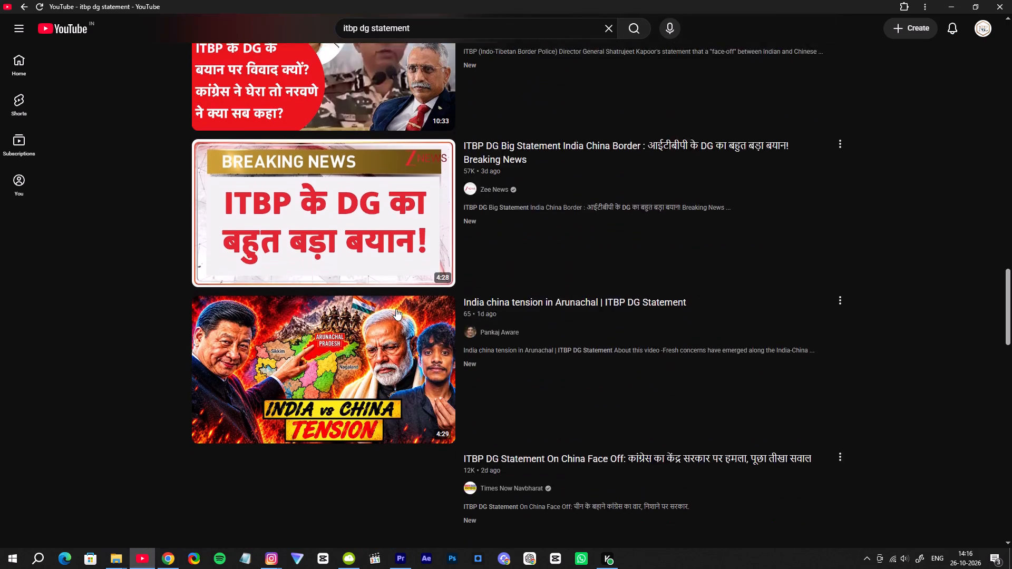
scroll(396, 309, down, 20)
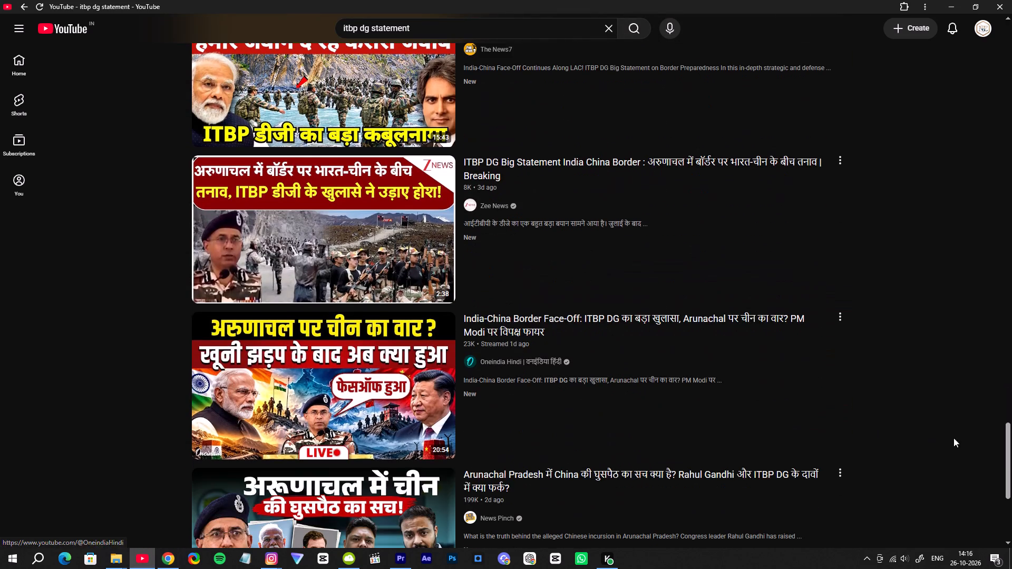
drag(1009, 444, 1011, 5)
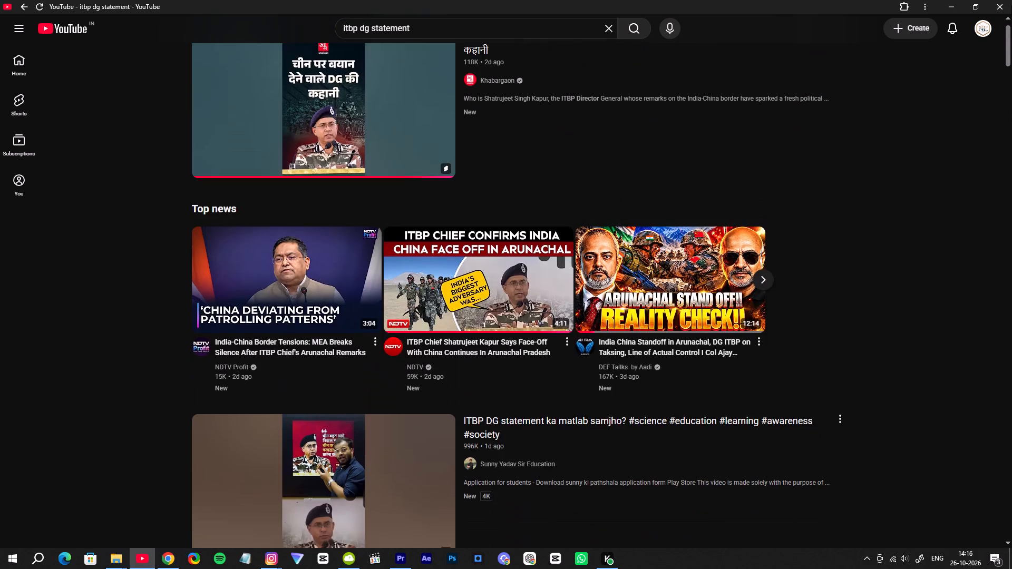
drag(1011, 5, 1011, 151)
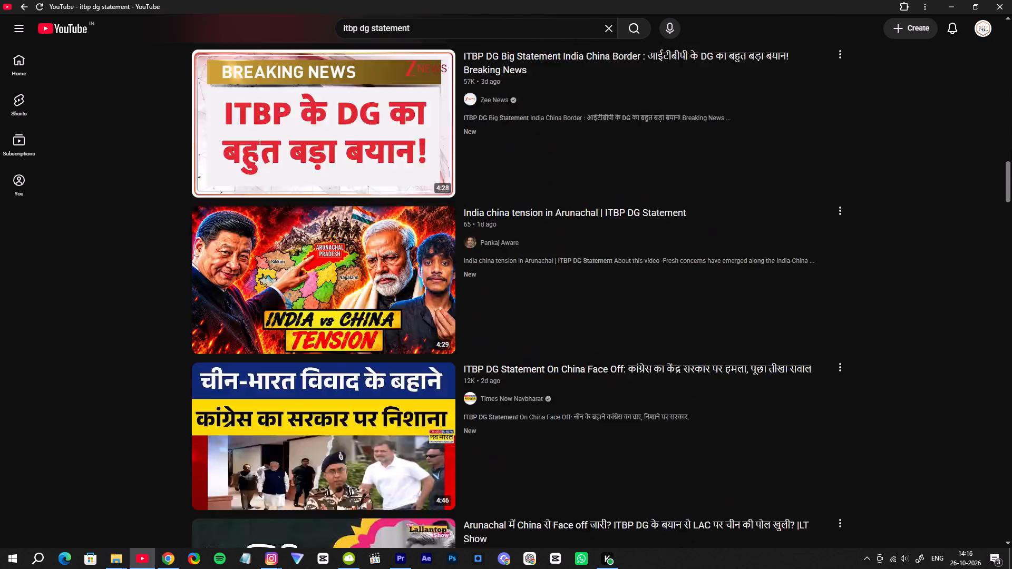
drag(1011, 151, 1009, 0)
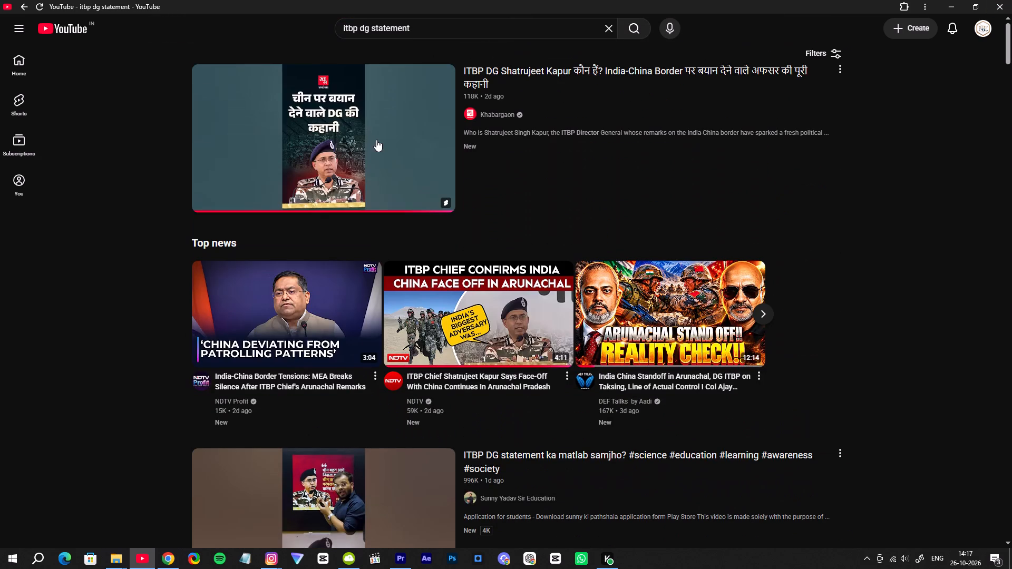
Skim the Khabargaon short about the ITBP DG from start to end with sound, checking for usable statement footage.
click(439, 80)
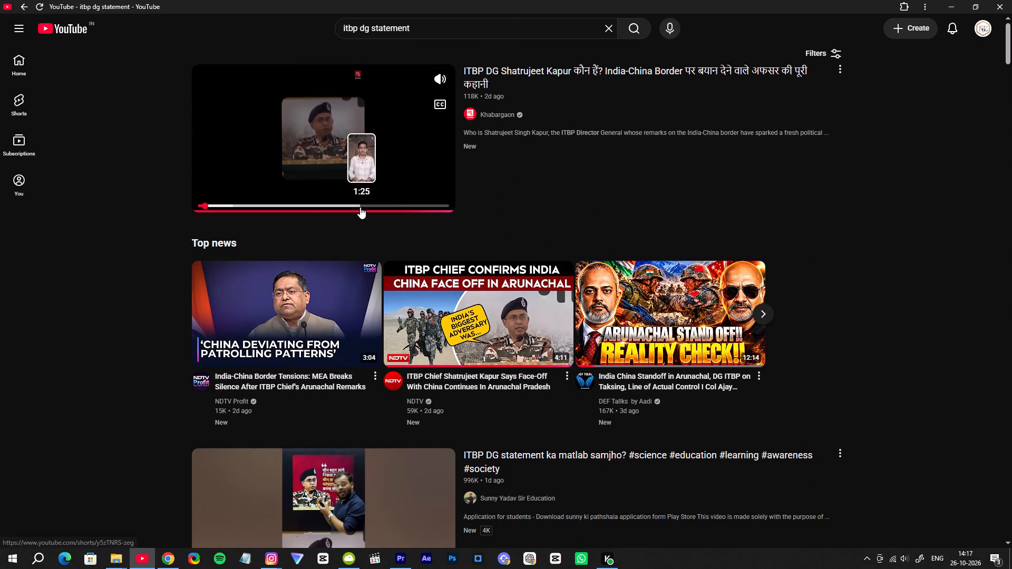
click(213, 205)
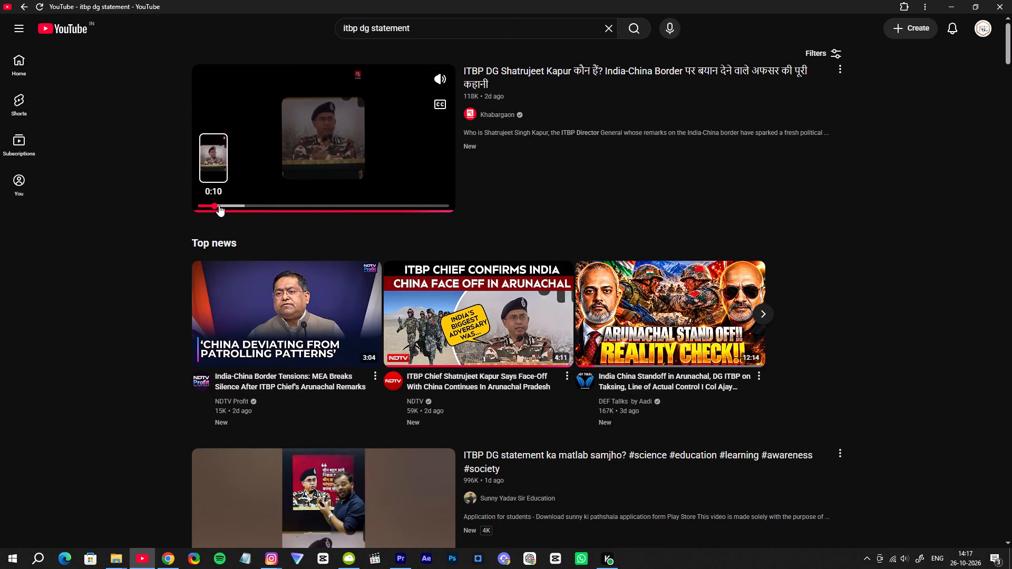
click(225, 205)
click(232, 205)
click(239, 205)
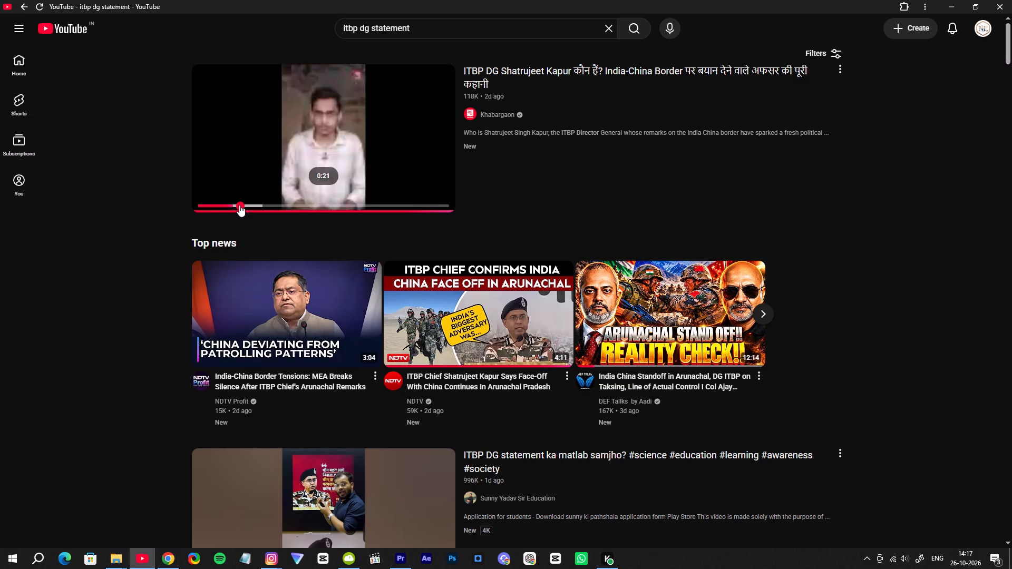
click(246, 205)
click(260, 205)
click(272, 207)
click(282, 208)
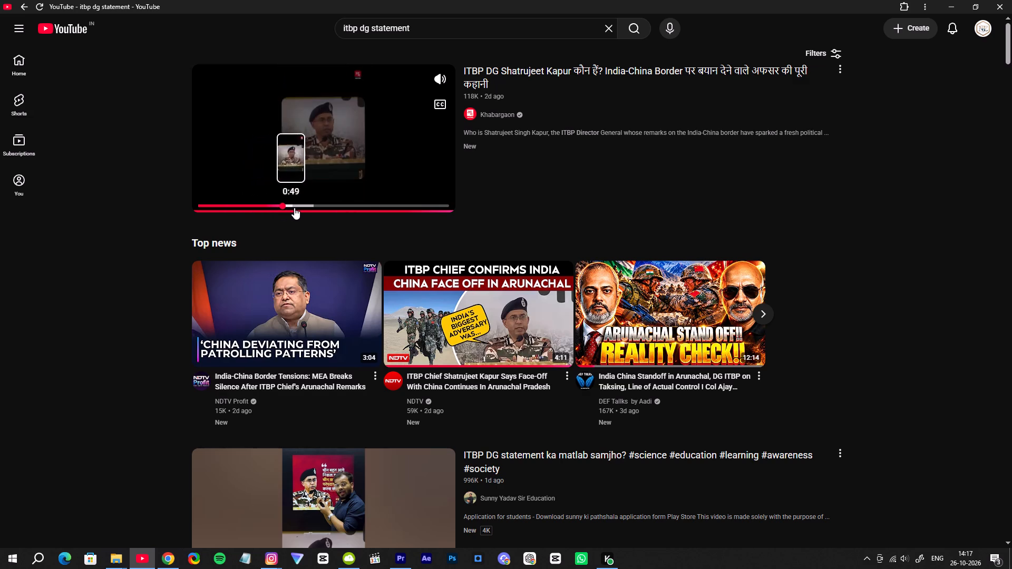
click(297, 208)
click(287, 204)
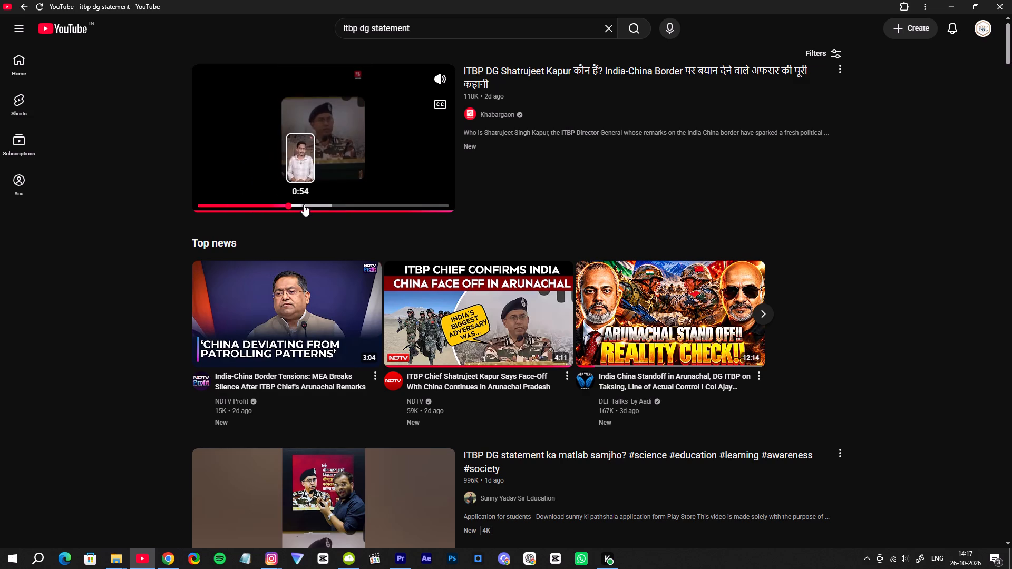
click(310, 204)
click(325, 204)
click(333, 205)
click(337, 205)
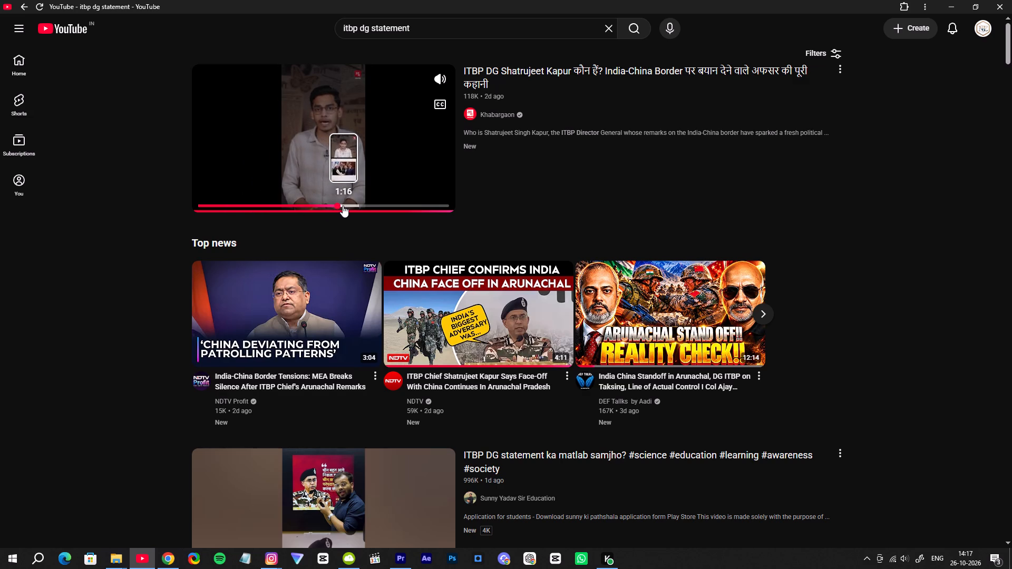
click(343, 205)
click(347, 205)
click(353, 205)
click(358, 205)
click(365, 205)
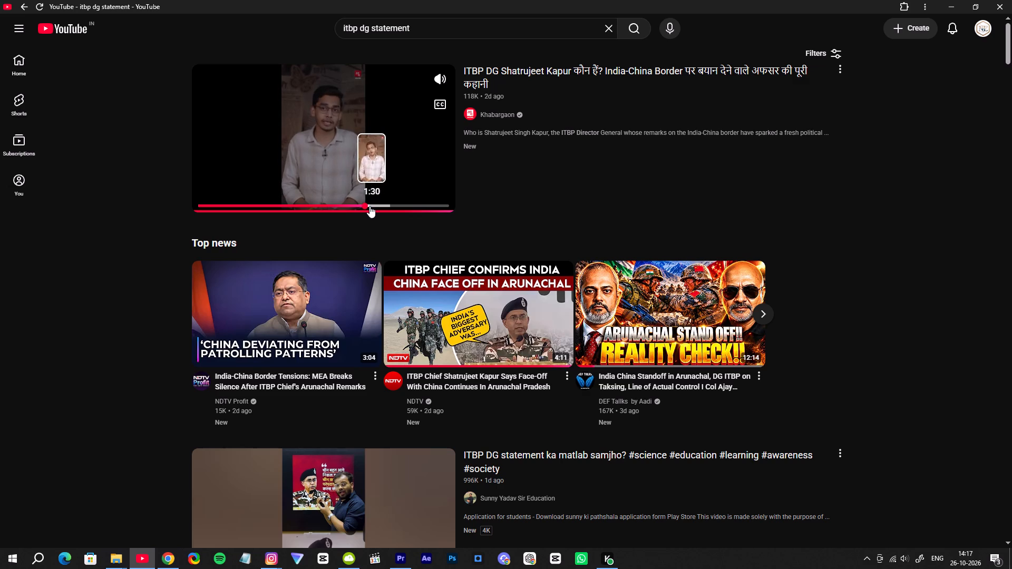
click(370, 206)
click(377, 207)
click(384, 208)
click(392, 209)
click(399, 209)
click(404, 209)
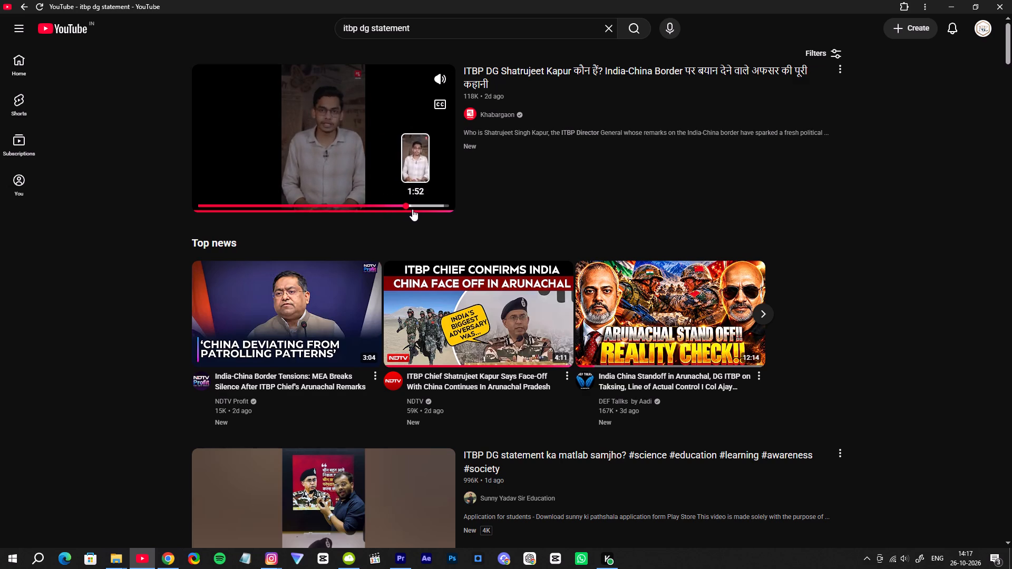
click(413, 209)
click(419, 209)
click(427, 209)
click(432, 208)
click(439, 208)
click(443, 208)
click(447, 208)
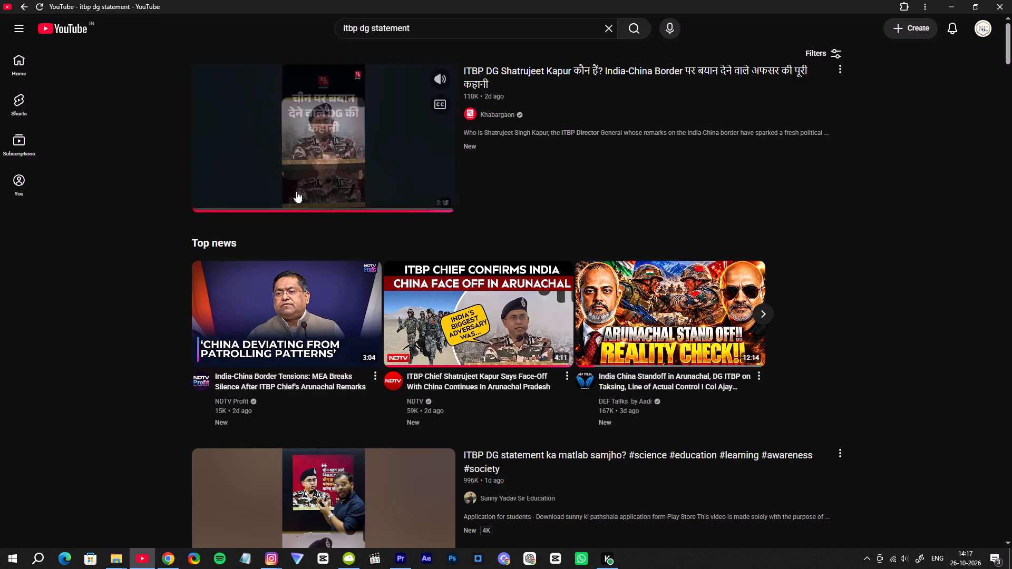
Look through the further "itbp dg statement" results, including the Insight India Press short, for clean footage of the speech.
scroll(112, 205, down, 10)
scroll(113, 208, up, 1)
scroll(113, 208, down, 1)
scroll(113, 208, up, 2)
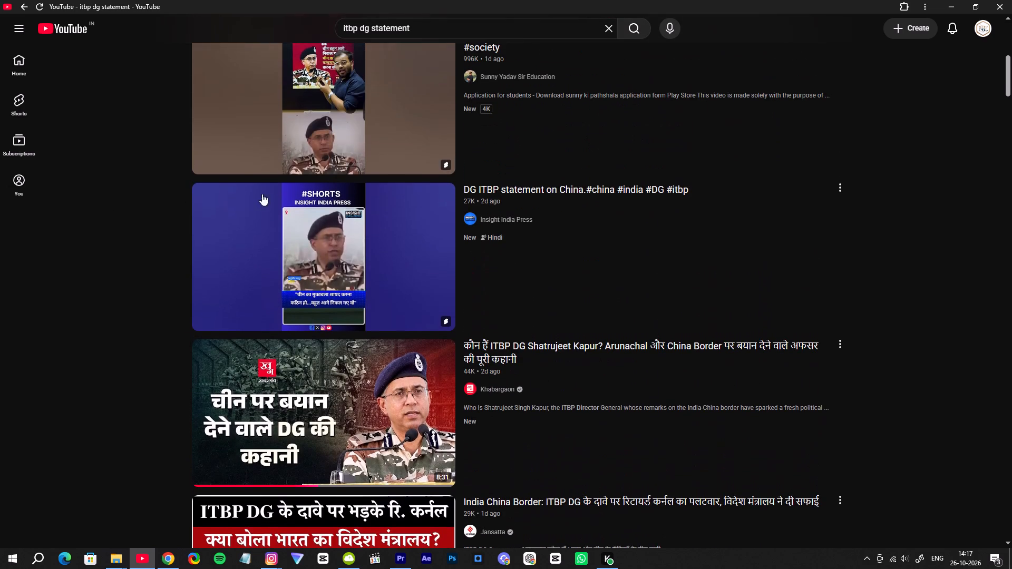
scroll(356, 123, up, 1)
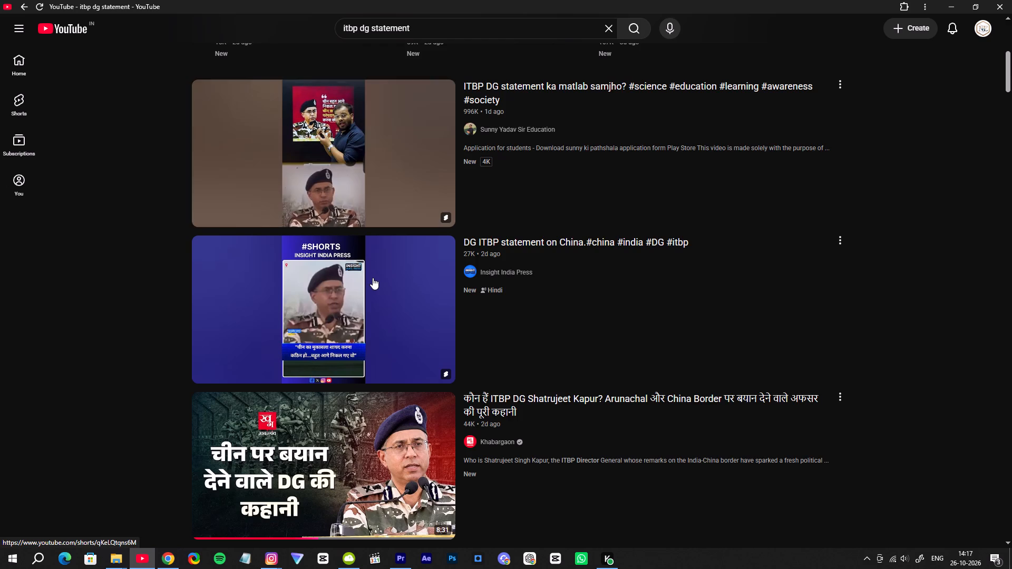
scroll(373, 278, down, 1)
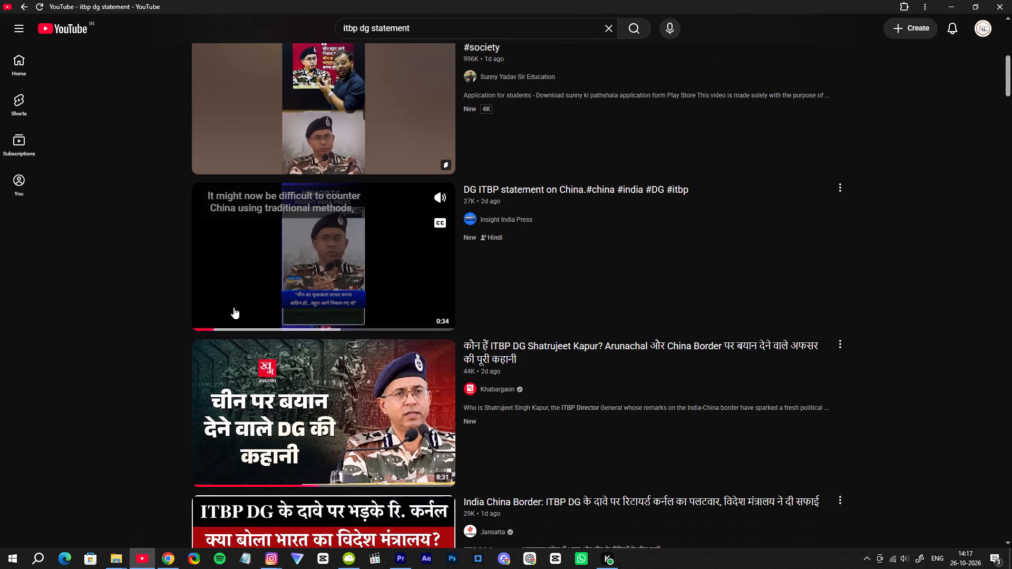
scroll(338, 354, down, 3)
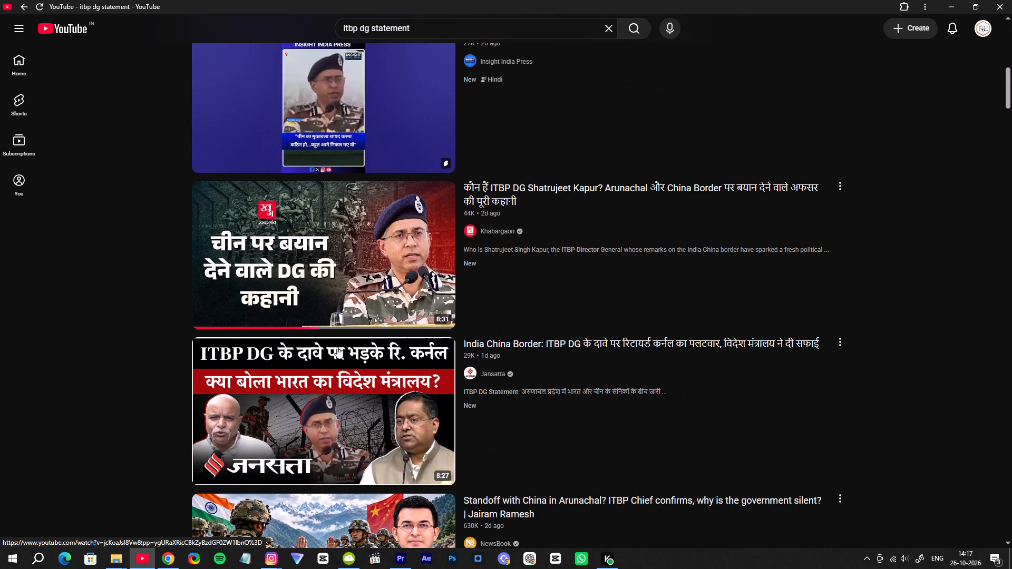
scroll(343, 298, down, 3)
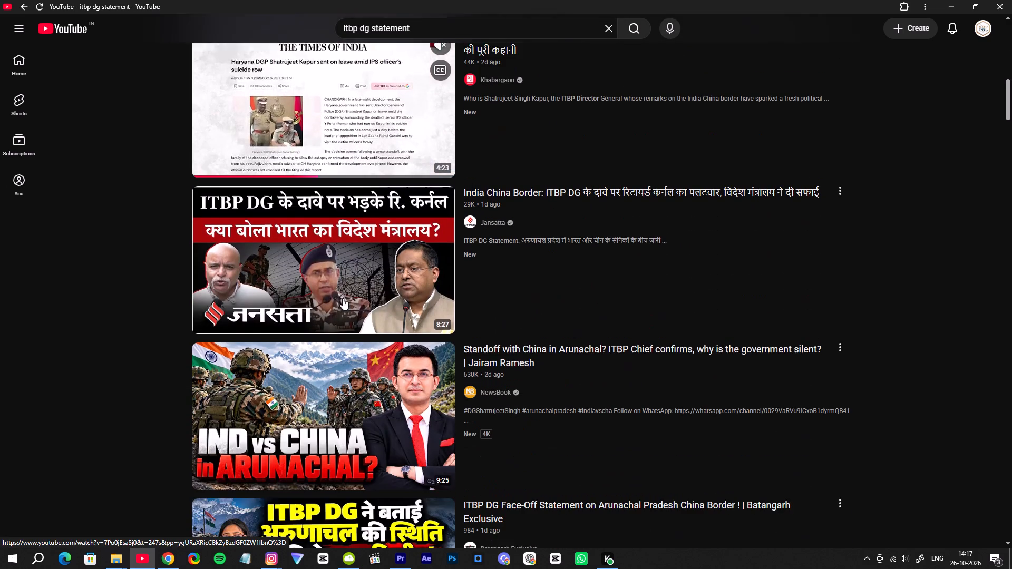
Refine the video search to "itbp dg FULL statement".
click(439, 31)
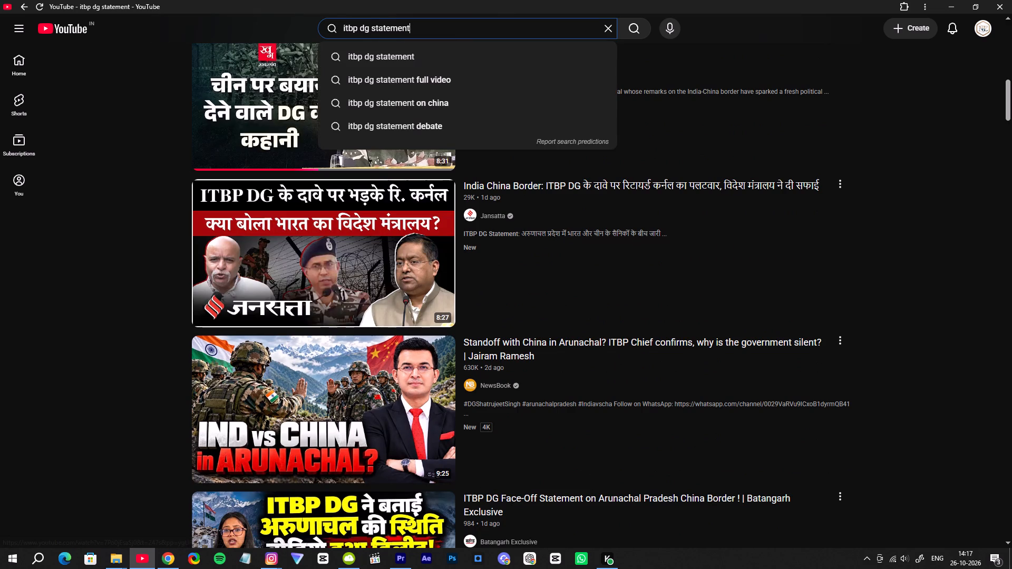
click(370, 27)
key(space)
key(space)
key(BackSpace)
text(FU)
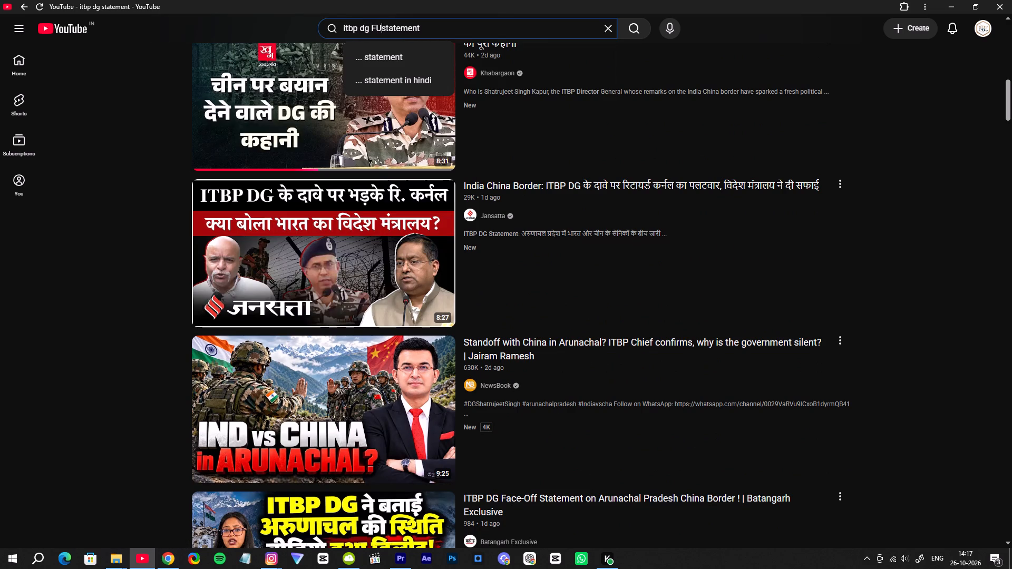
text(LL)
key(space)
key(Return)
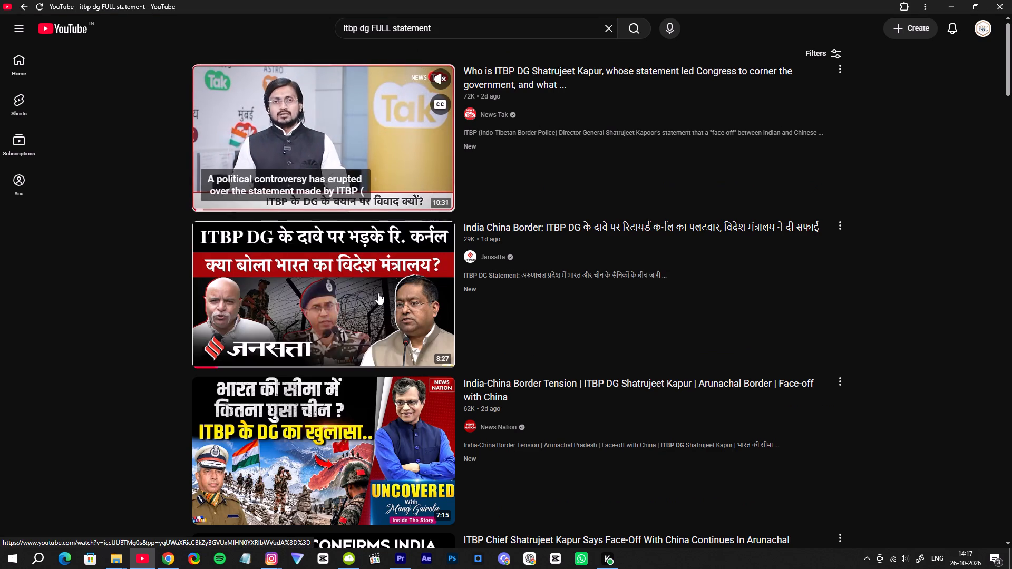
Skim the NDTV video of the ITBP chief on the China face-off with sound, checking the speech through to its end.
scroll(381, 310, down, 8)
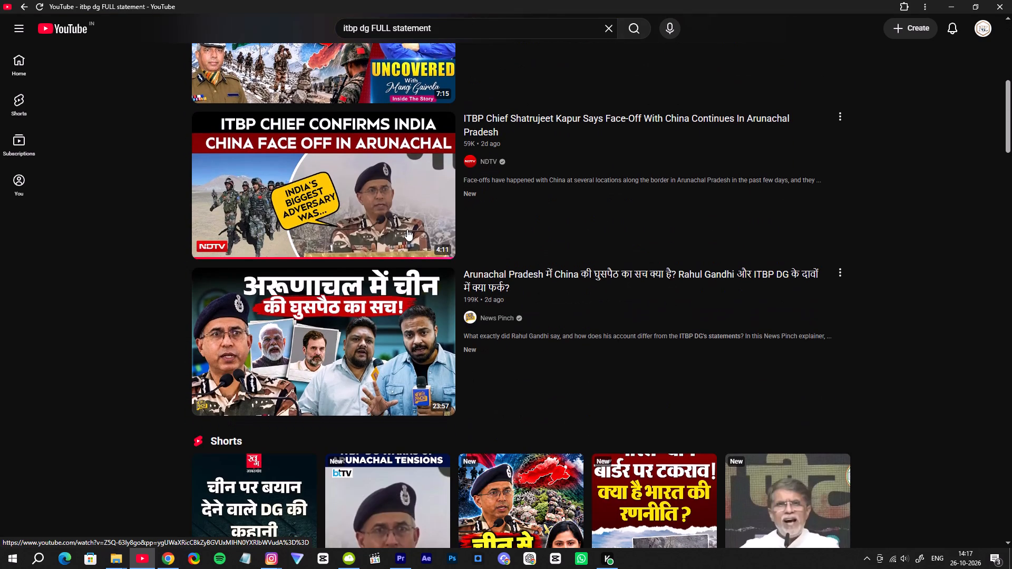
click(440, 128)
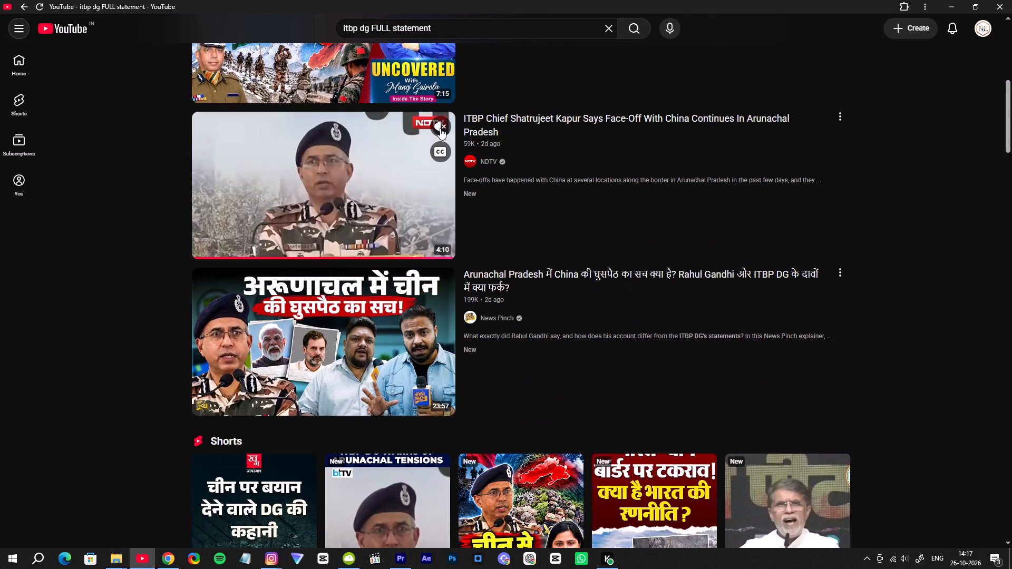
click(444, 156)
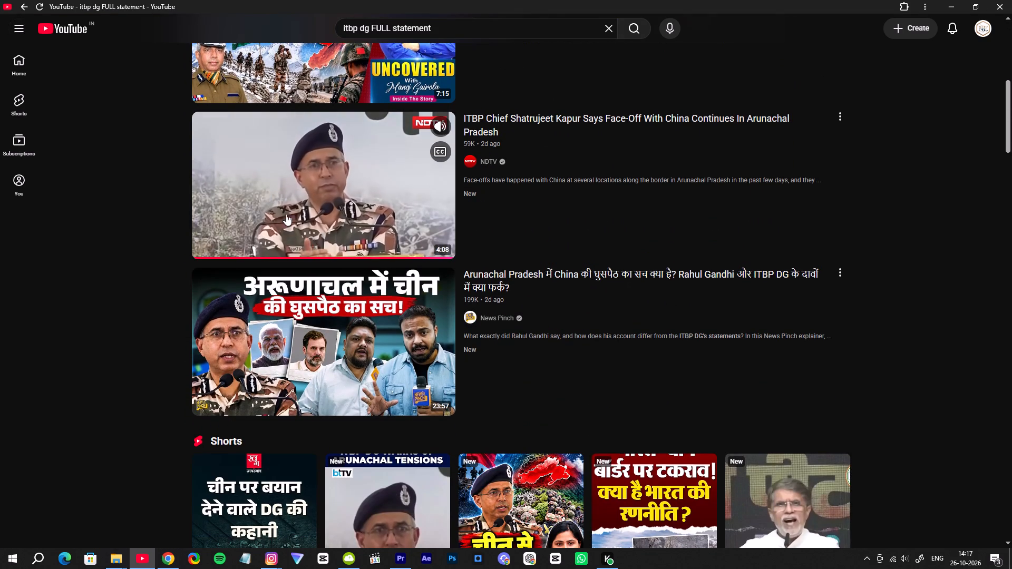
click(212, 252)
click(219, 253)
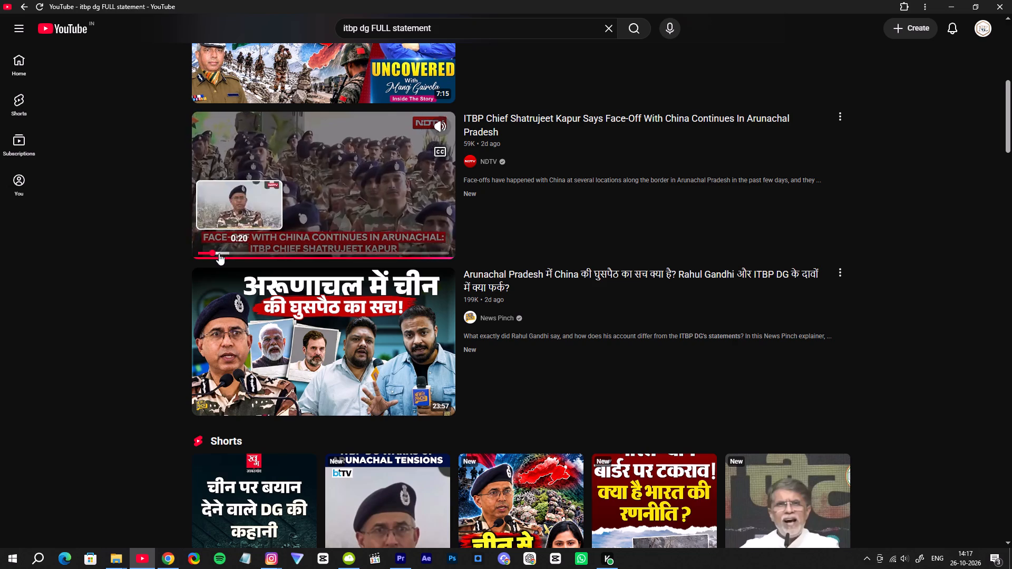
click(229, 254)
click(240, 255)
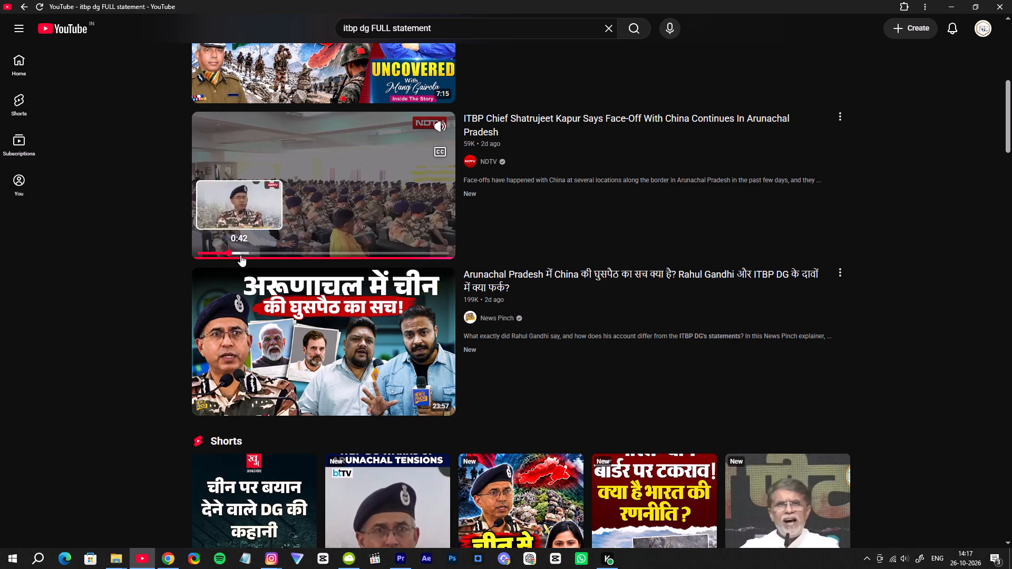
click(253, 254)
click(282, 253)
click(298, 253)
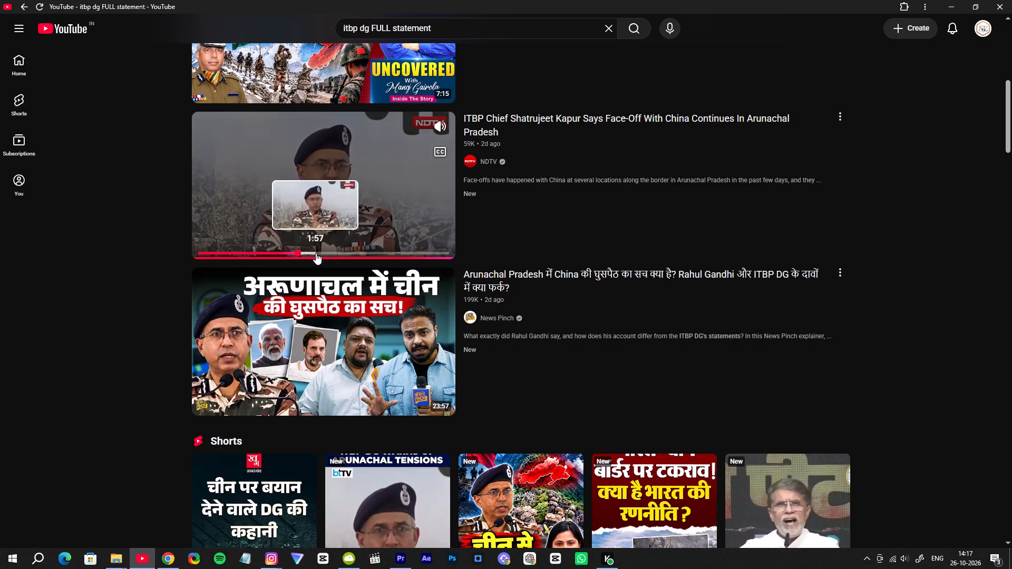
click(316, 253)
click(327, 253)
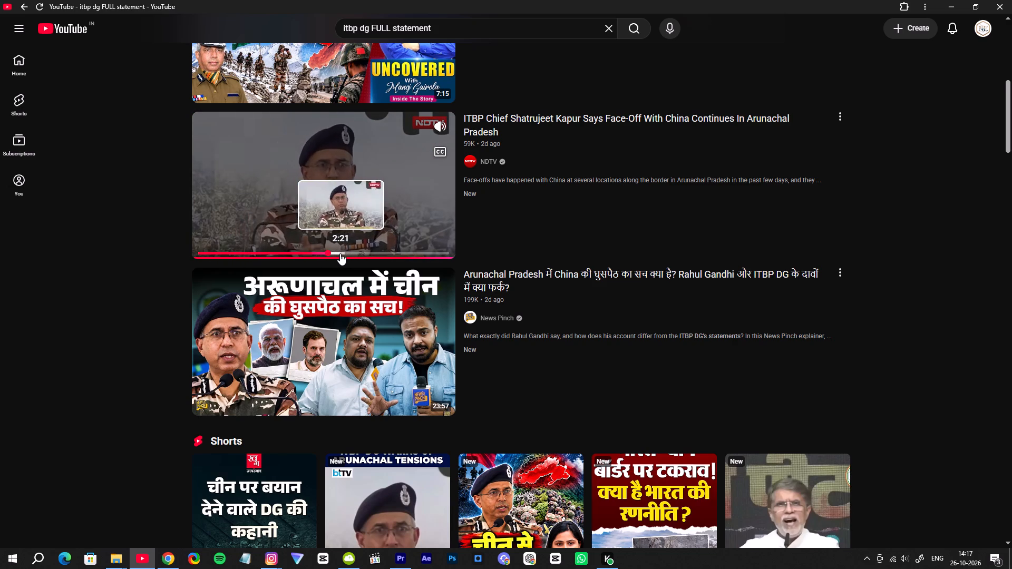
click(340, 253)
click(357, 253)
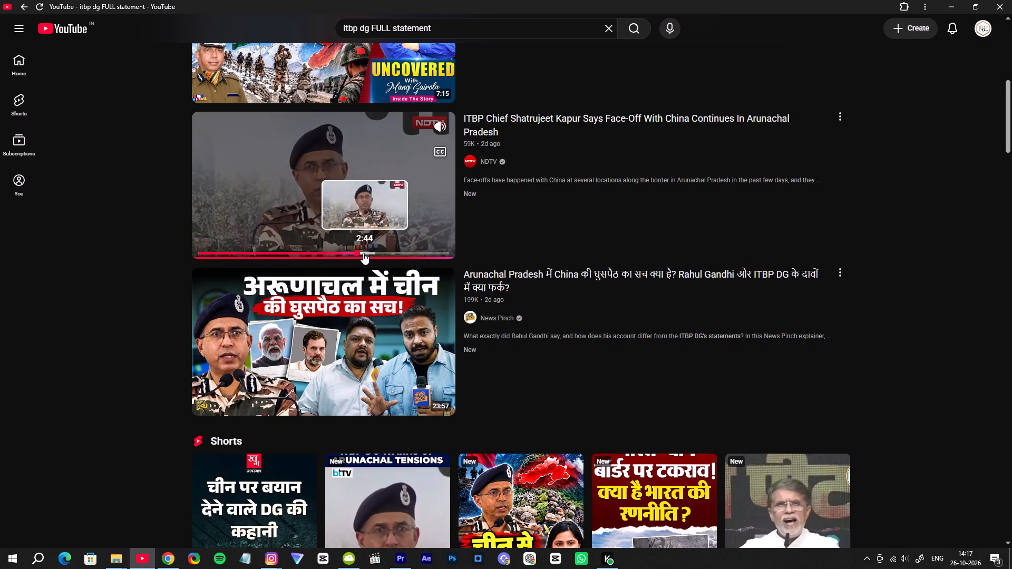
click(376, 251)
click(392, 249)
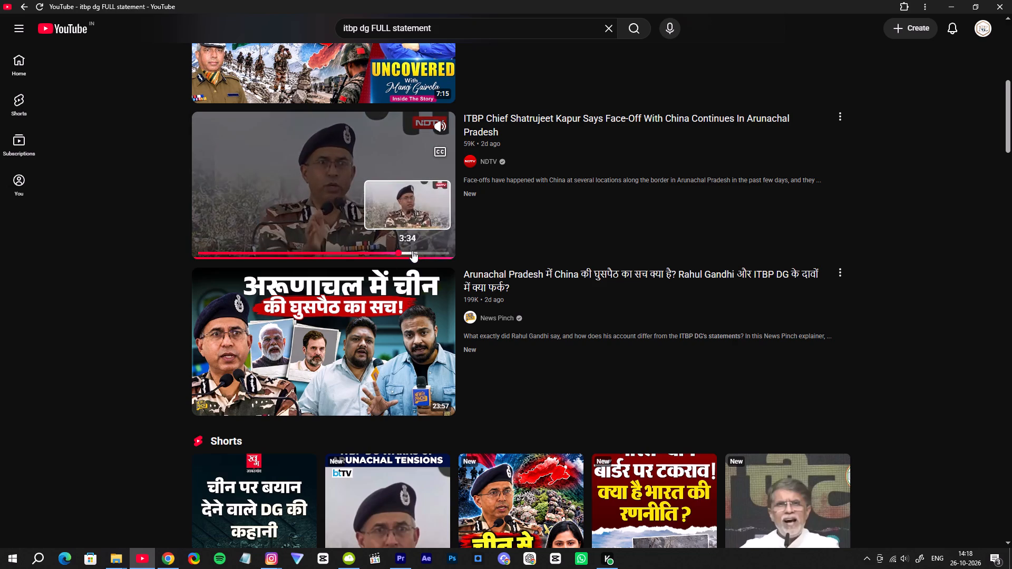
click(412, 251)
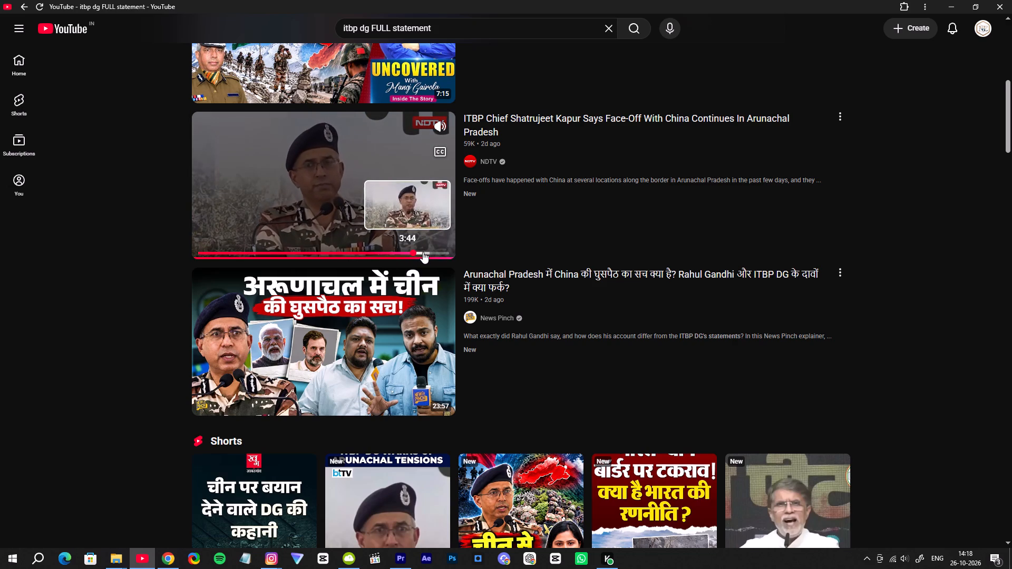
click(405, 251)
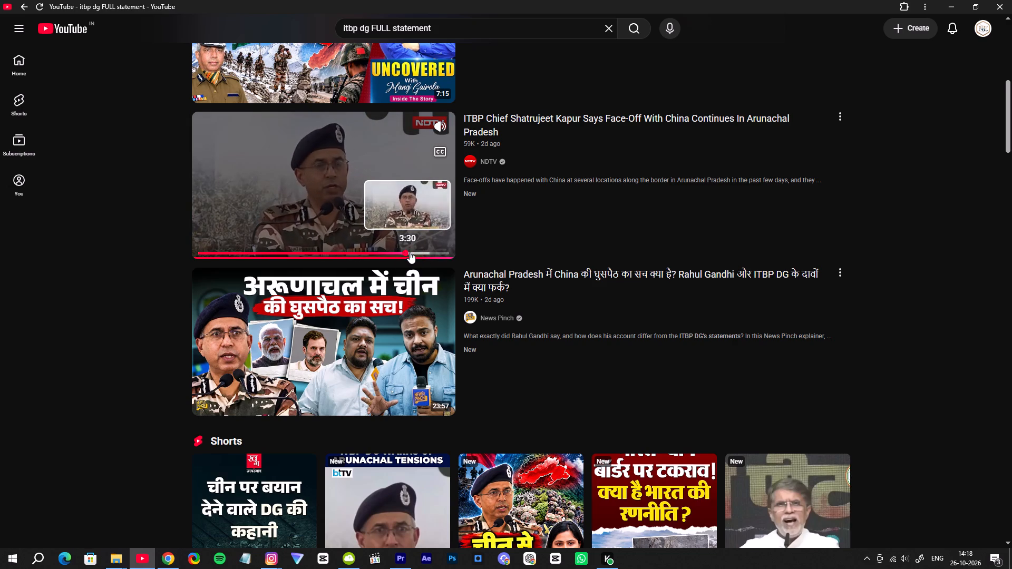
click(401, 252)
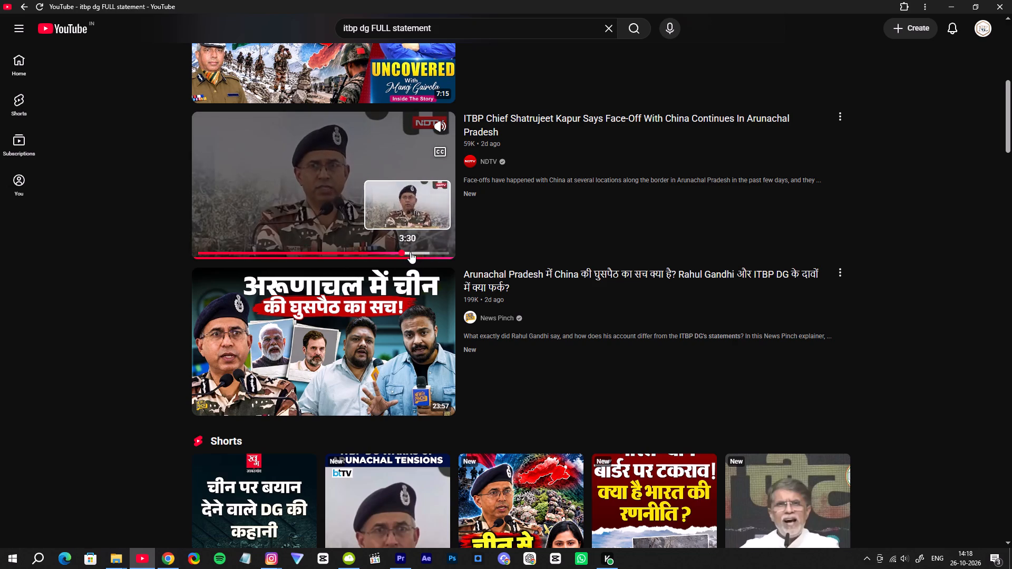
click(416, 253)
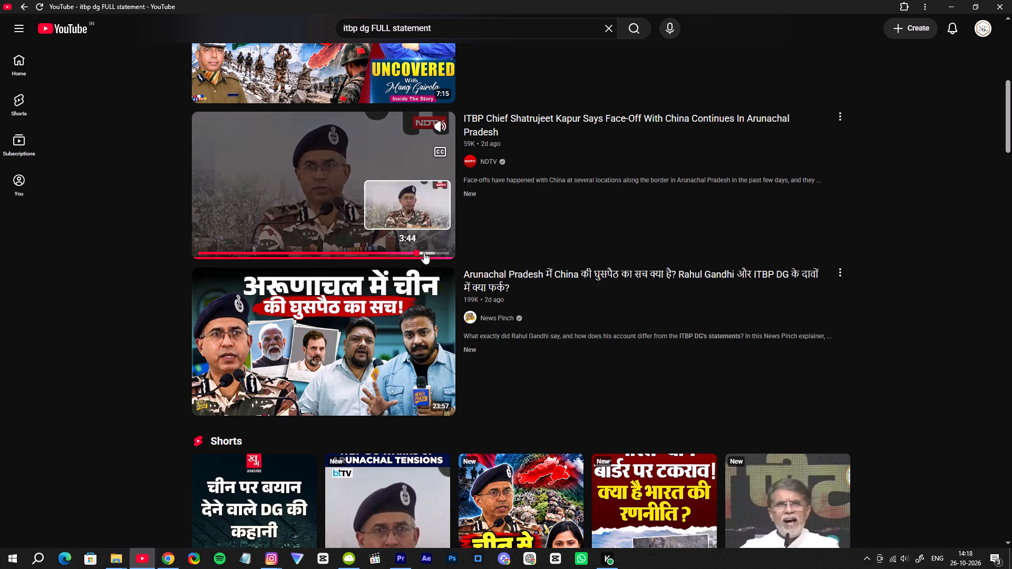
click(428, 252)
click(432, 251)
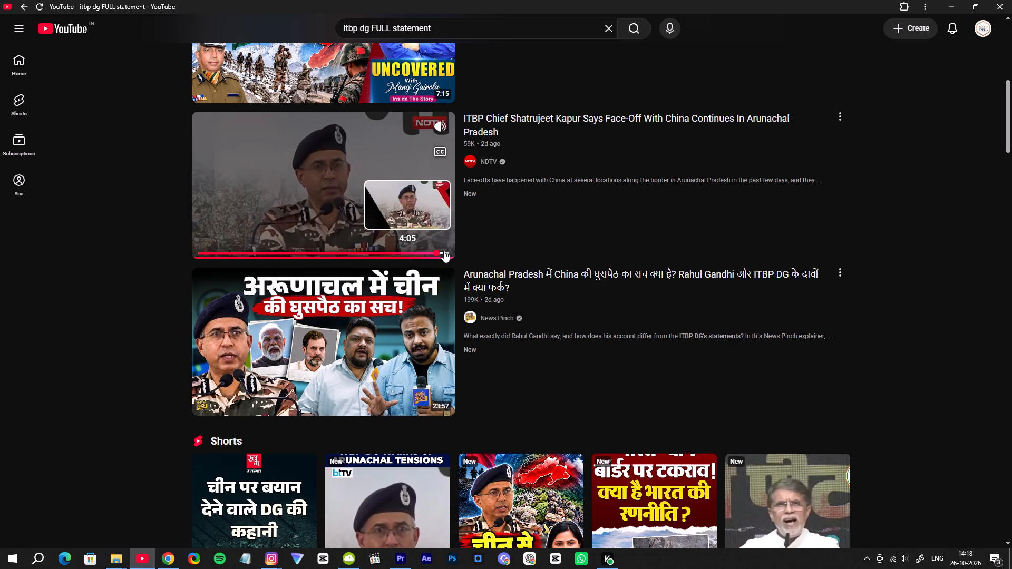
click(444, 251)
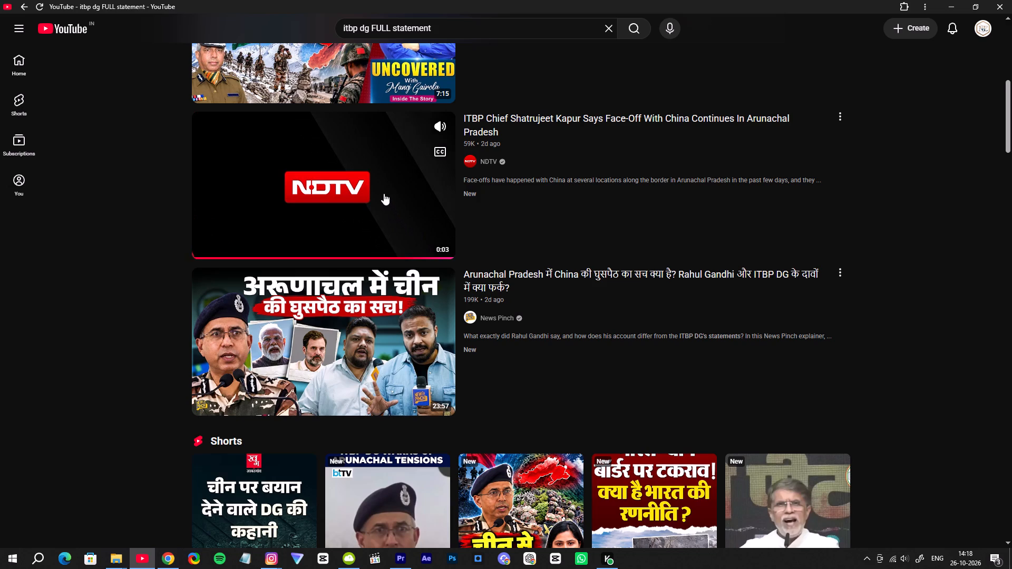
Copy the link of the NDTV video about the ITBP chief's China face-off statement.
right_click(342, 151)
click(399, 245)
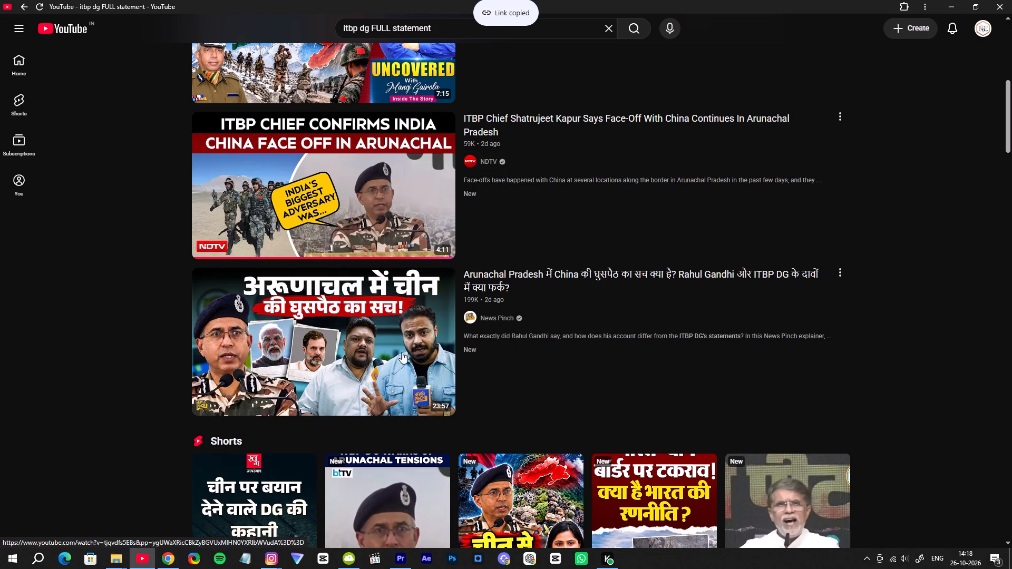
In Chrome, replace the Instagram link in the vd6s.net YouTube Video Downloader with the copied NDTV video link and load its download options.
click(167, 554)
click(214, 0)
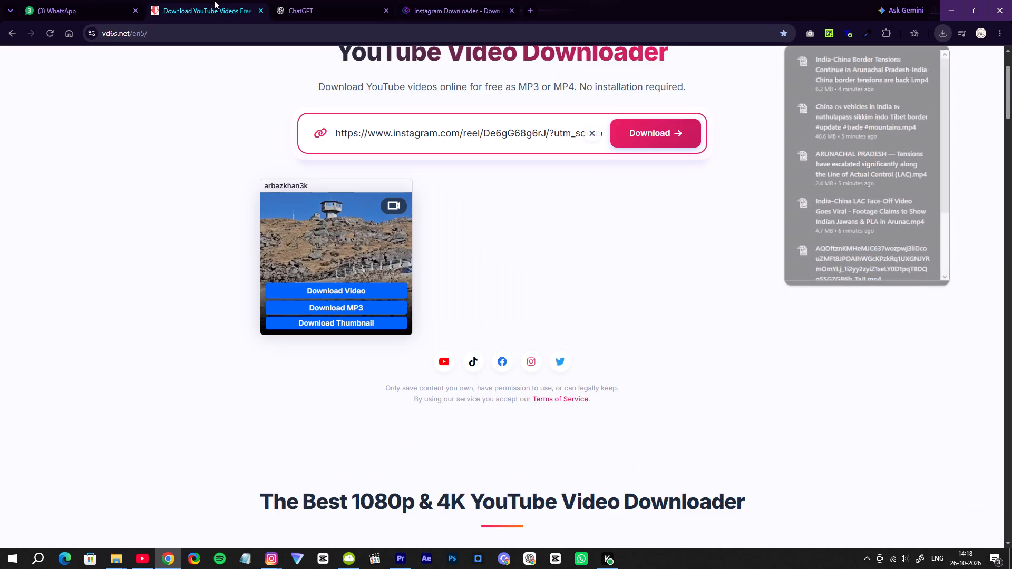
click(589, 132)
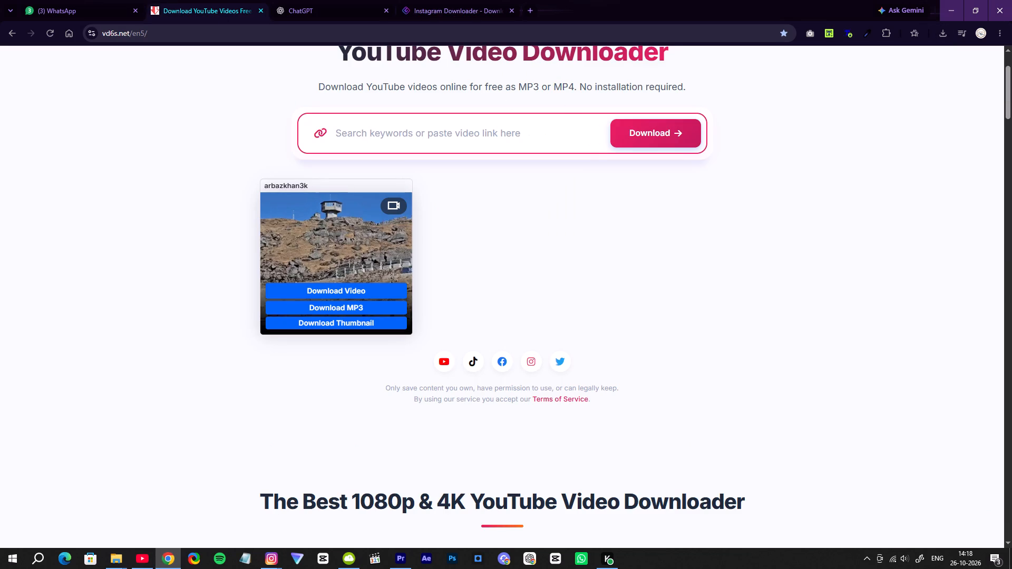
right_click(439, 131)
click(475, 257)
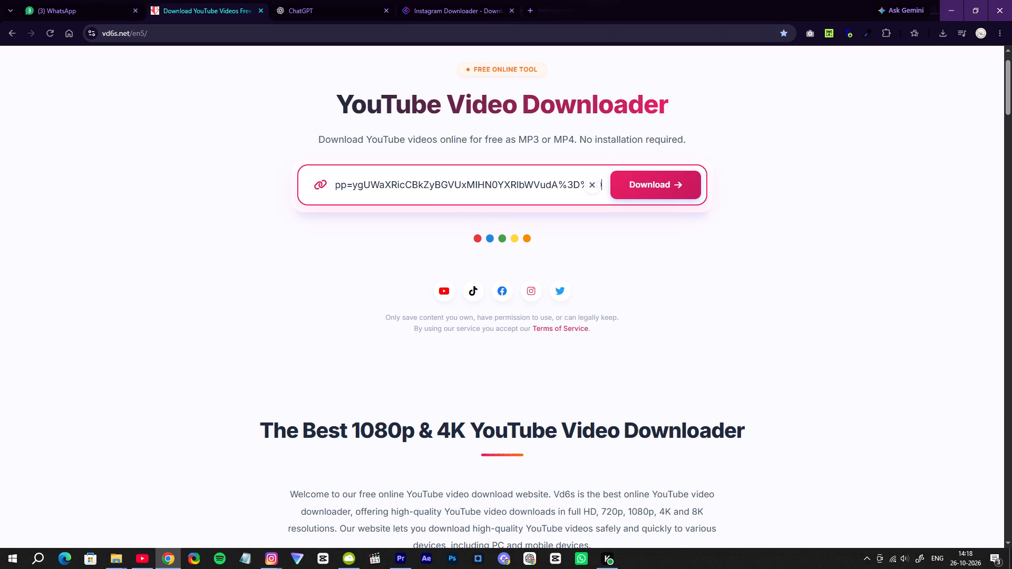
Look through the recent download history and try to open the downloaded video whose name starts with AQOftznKMHeMJC637.
click(946, 30)
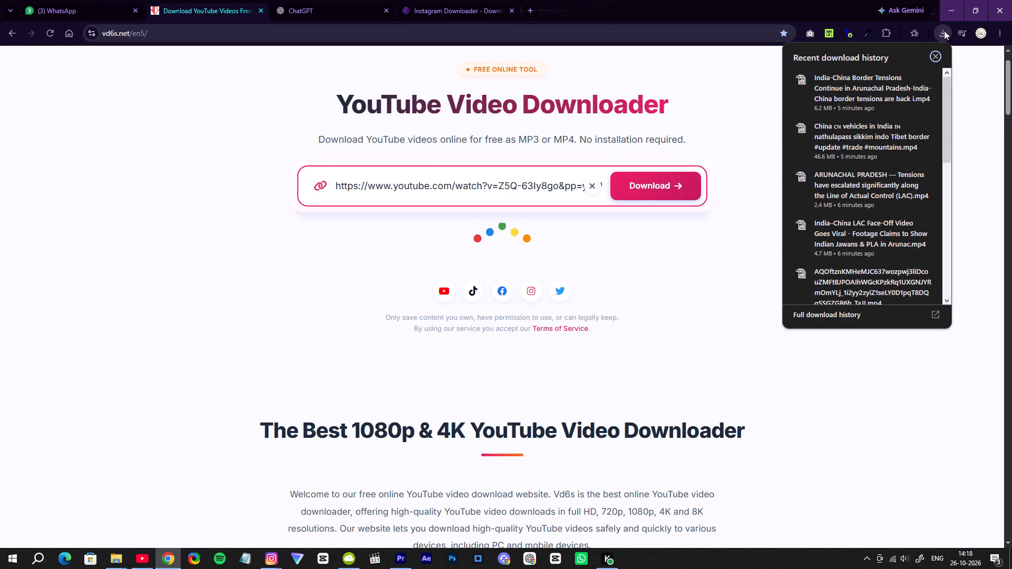
scroll(883, 204, down, 1)
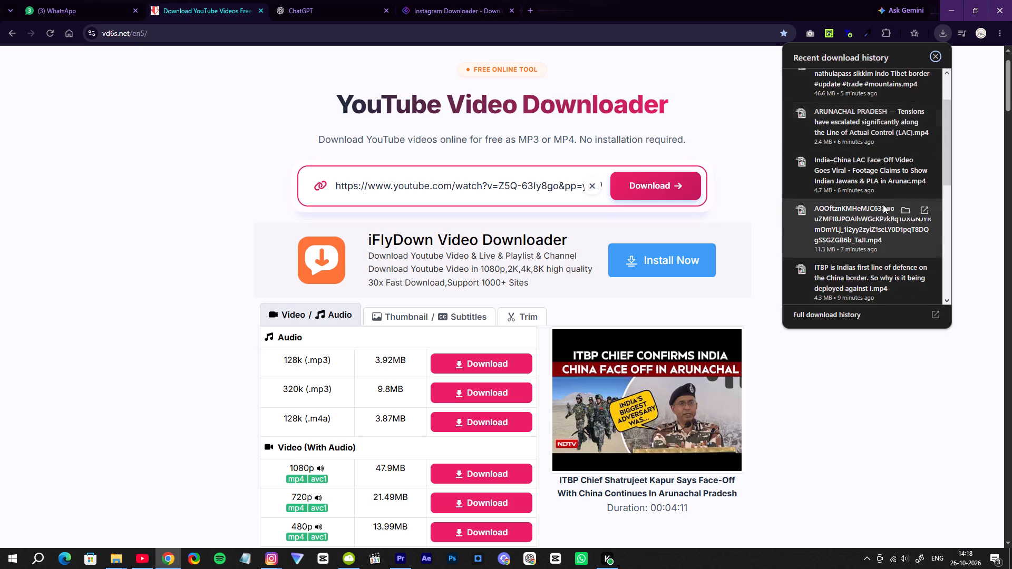
scroll(883, 204, down, 1)
double_click(848, 150)
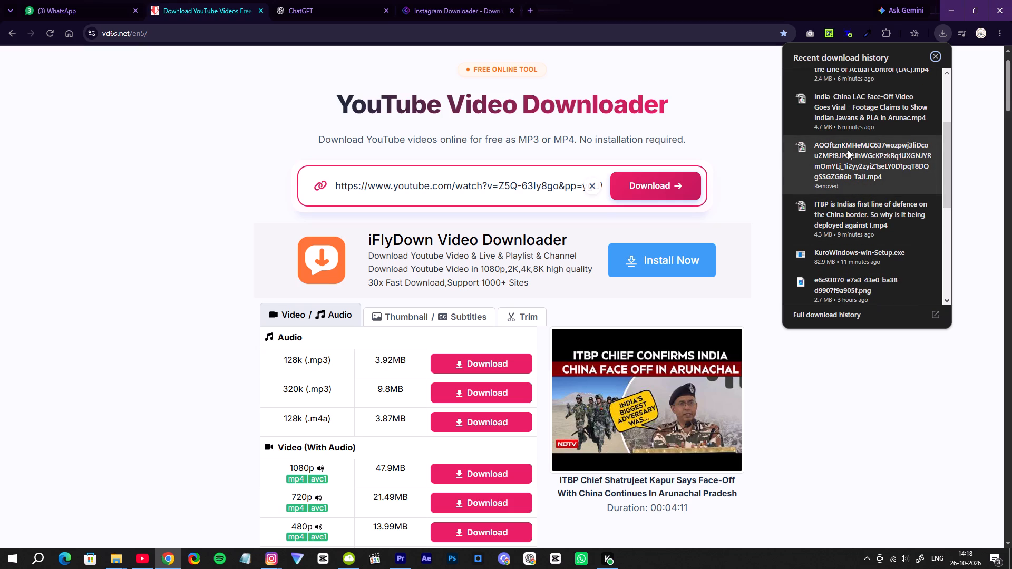
double_click(846, 151)
click(936, 58)
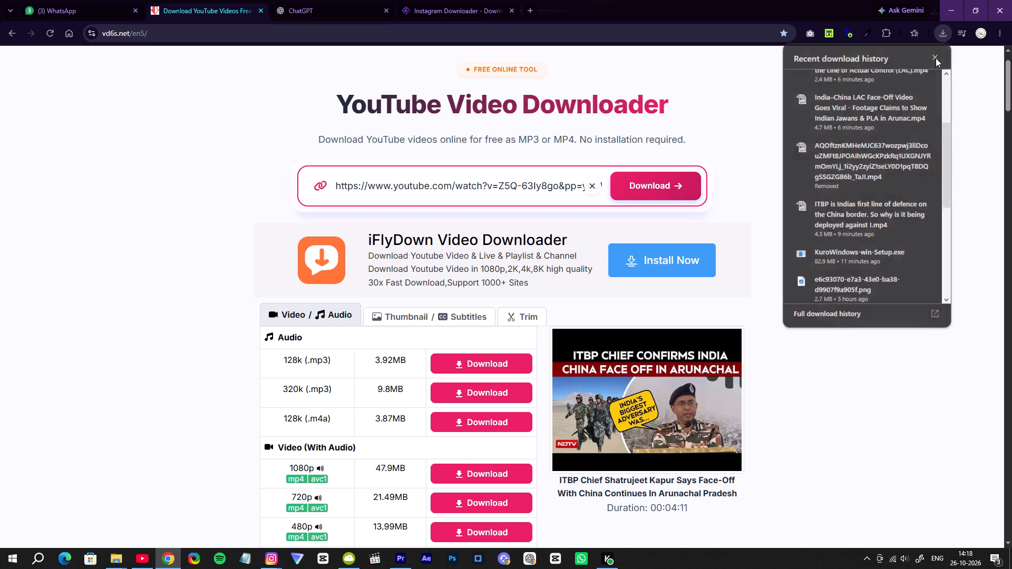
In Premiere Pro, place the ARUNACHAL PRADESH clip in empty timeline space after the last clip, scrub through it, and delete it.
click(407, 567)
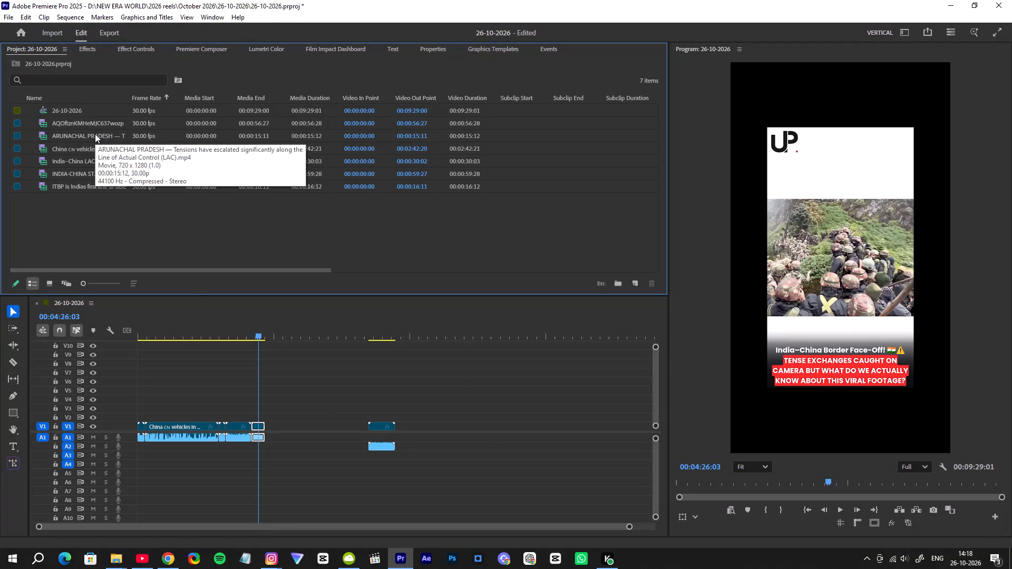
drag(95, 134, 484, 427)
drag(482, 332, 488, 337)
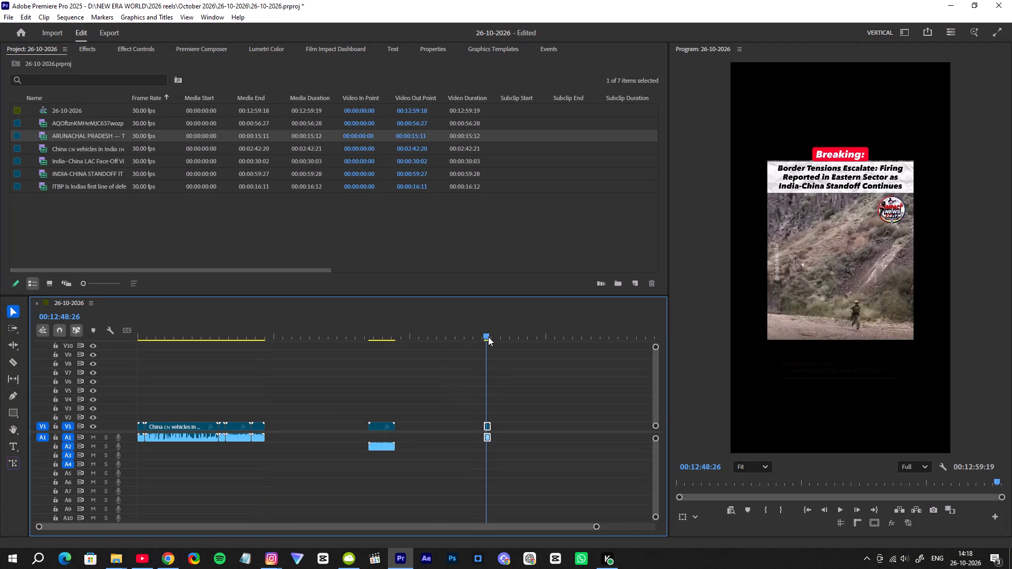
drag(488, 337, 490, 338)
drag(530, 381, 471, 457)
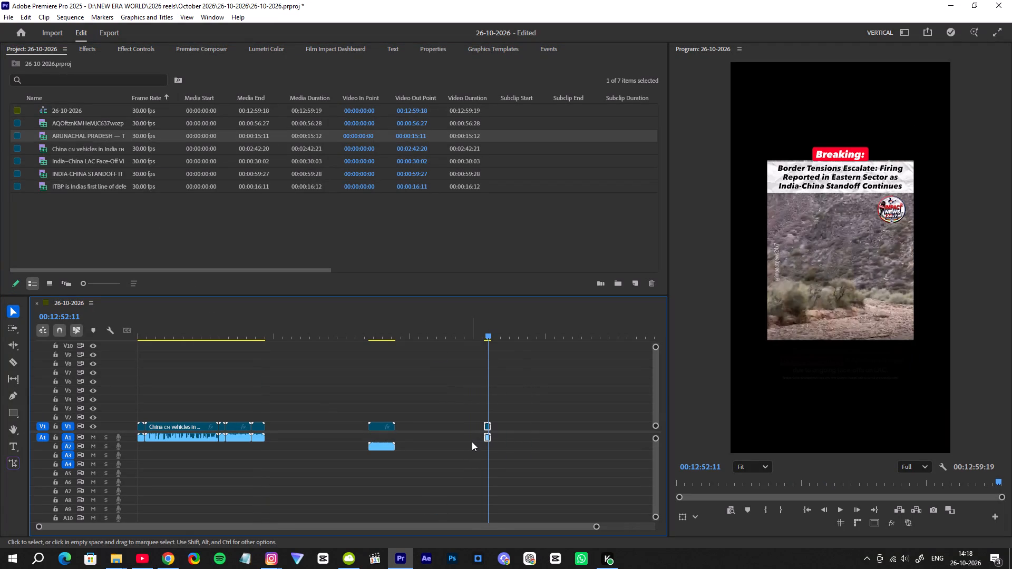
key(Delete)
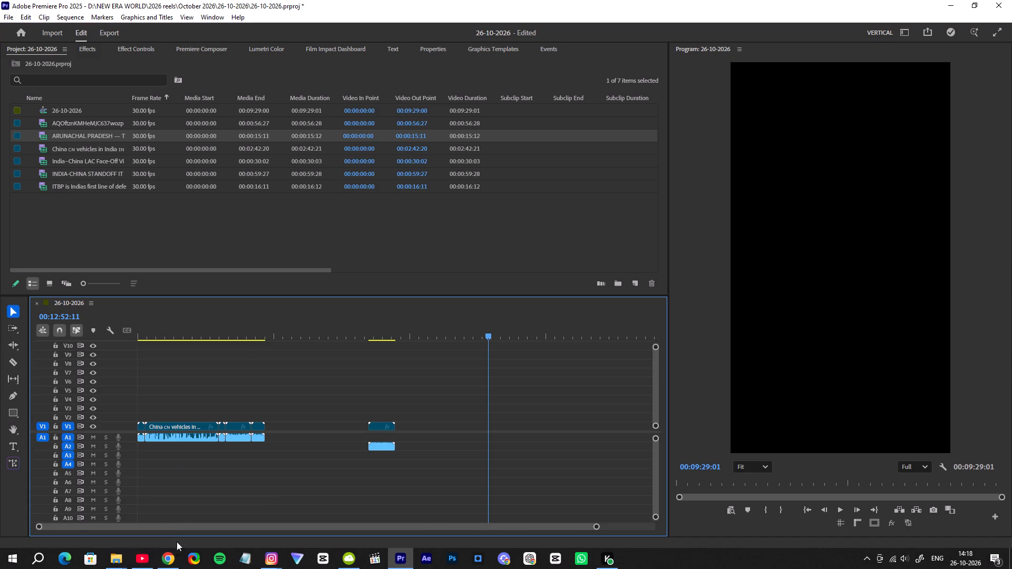
Back in Chrome, download the NDTV ITBP chief video as a 1080p MP4 with audio and dismiss the download pop-up.
click(173, 568)
click(485, 470)
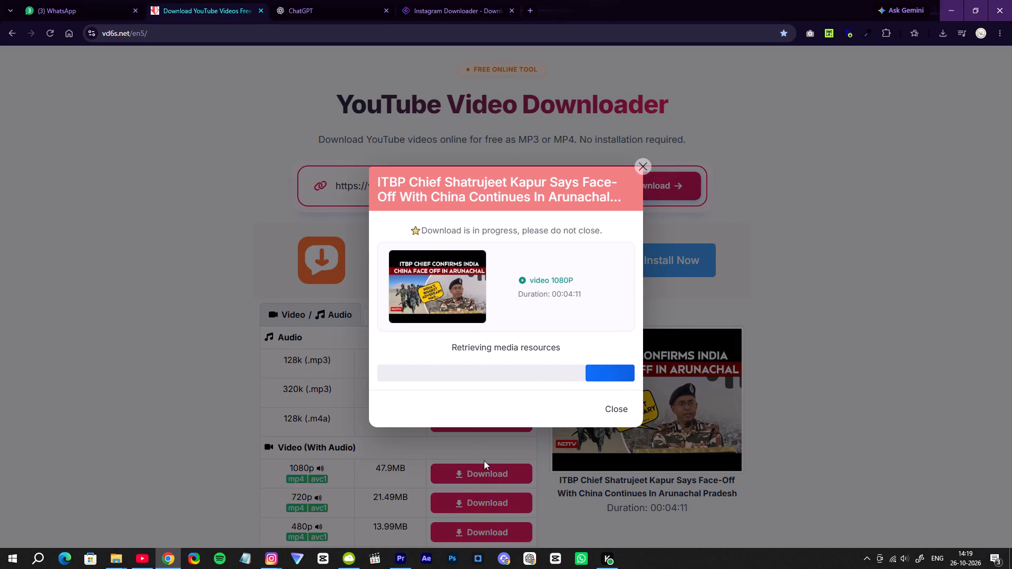
click(499, 279)
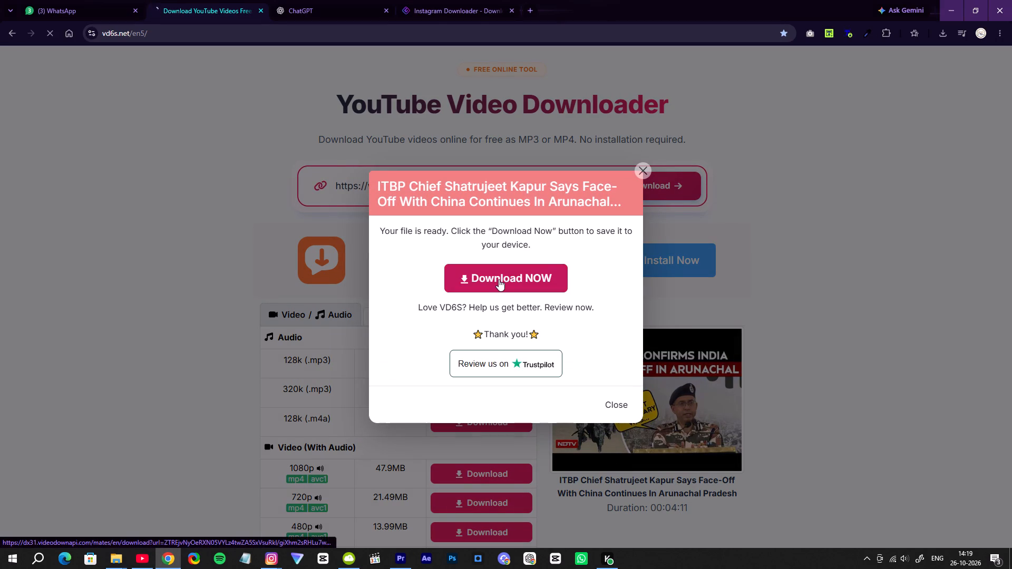
click(637, 166)
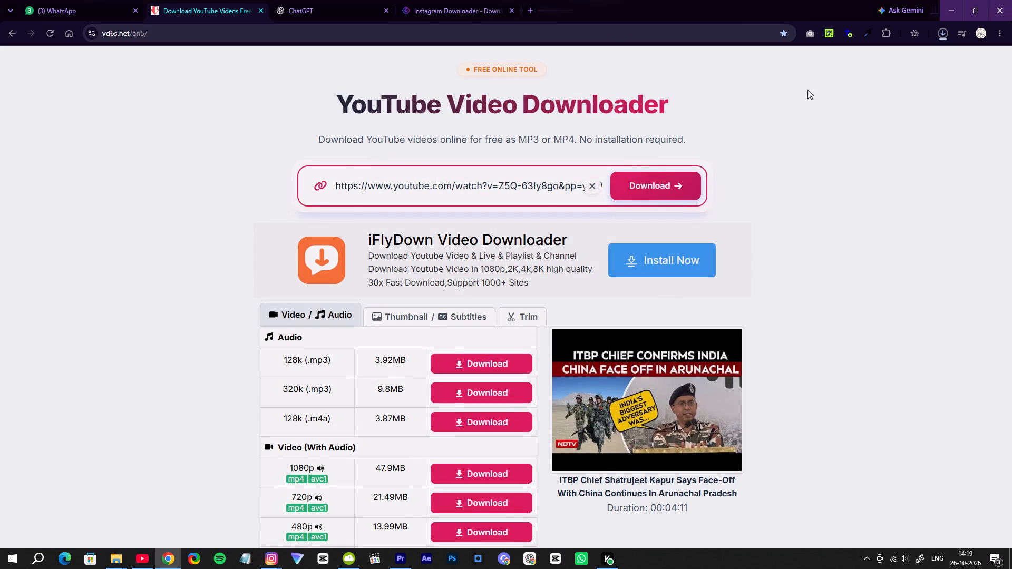
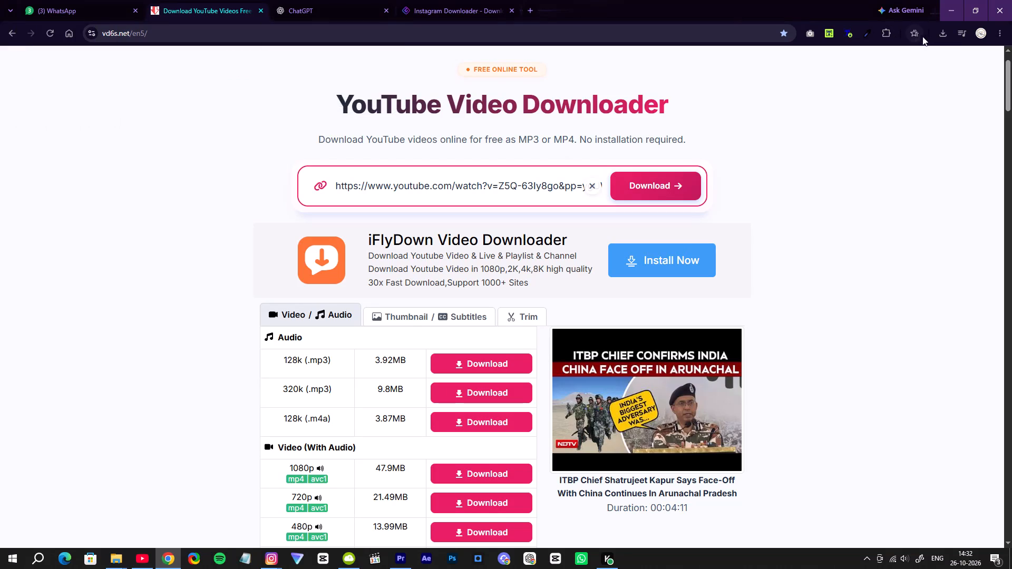
Resume the interrupted 1080p download of the ITBP chief face-off video from the recent download history.
click(942, 33)
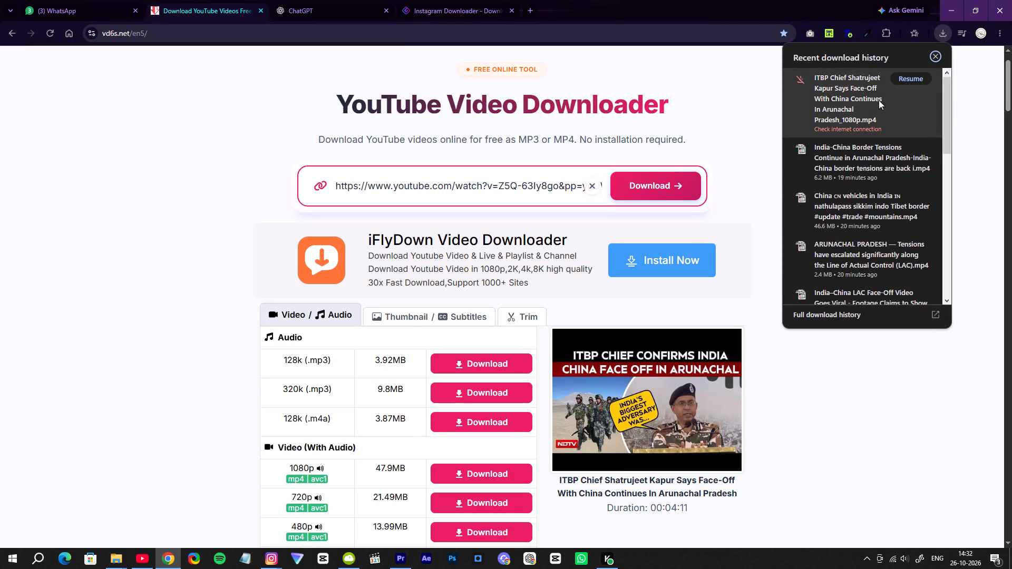
click(920, 76)
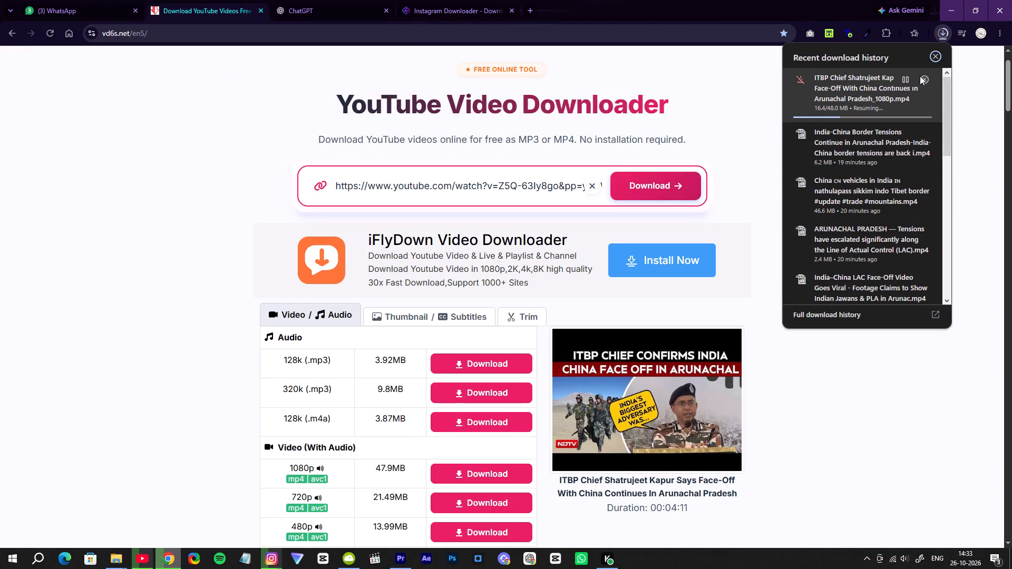
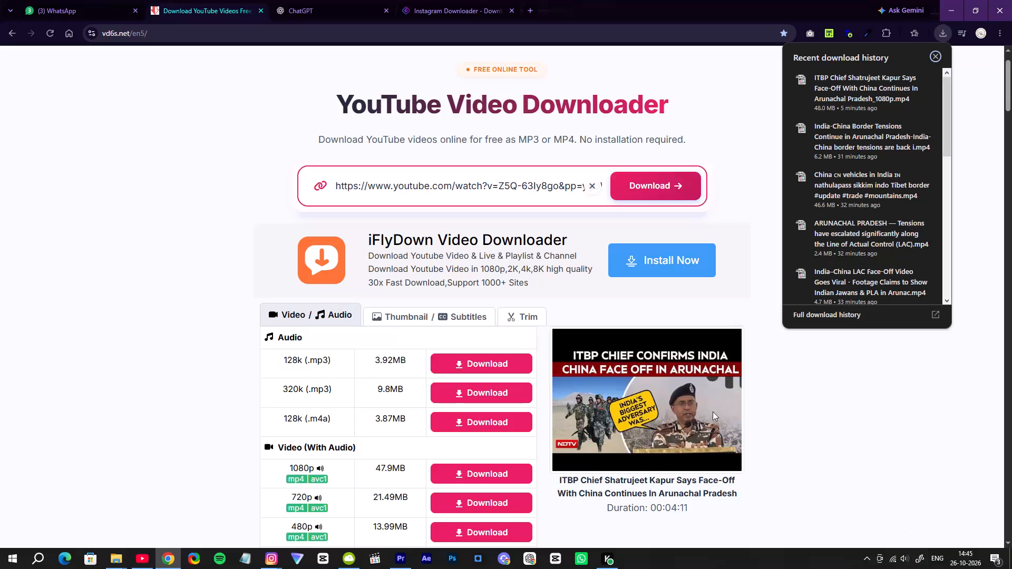
Show the downloaded 1080p ITBP chief video in the Downloads folder from the browser's recent download history.
click(902, 80)
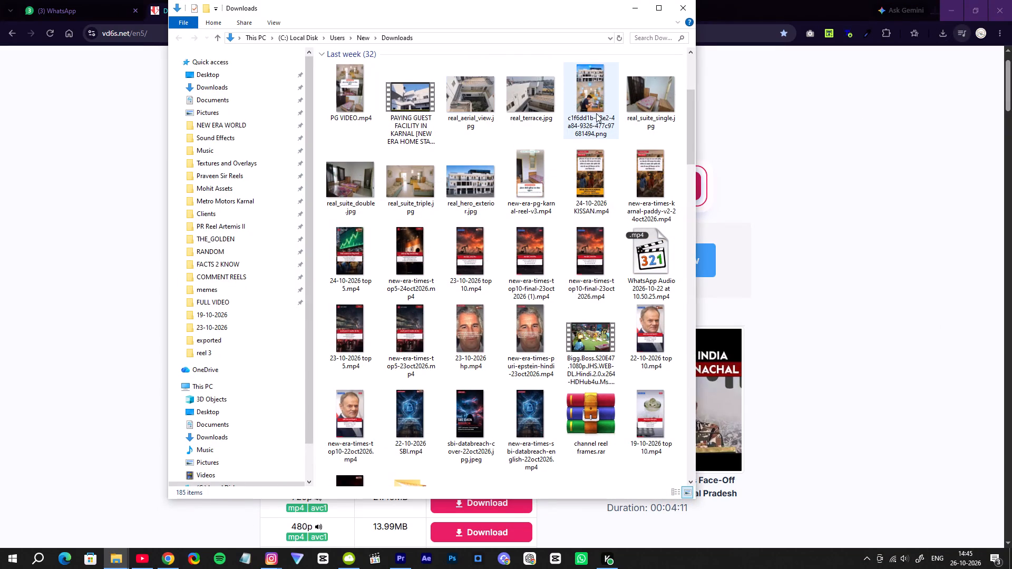
click(683, 8)
click(946, 35)
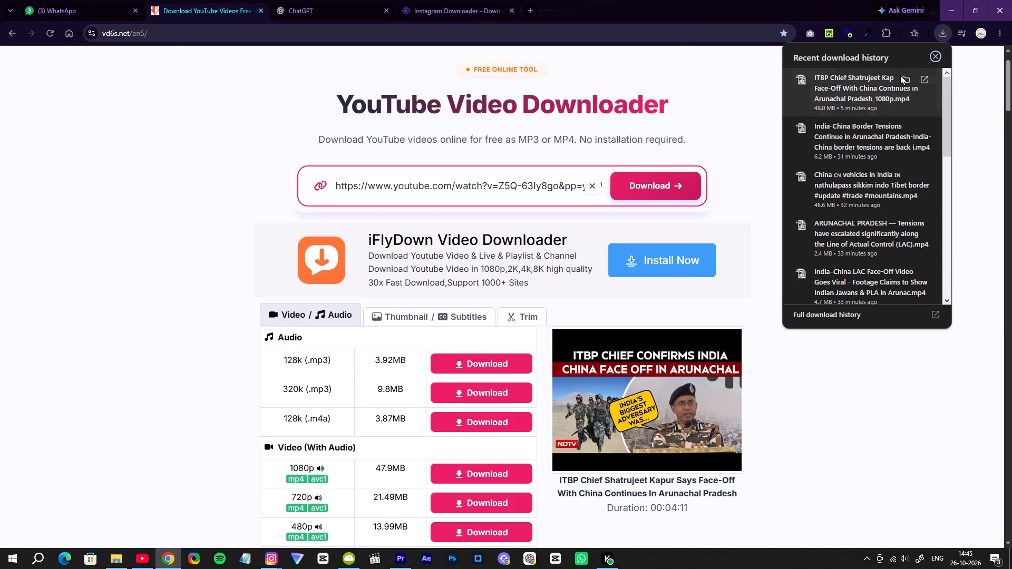
click(904, 82)
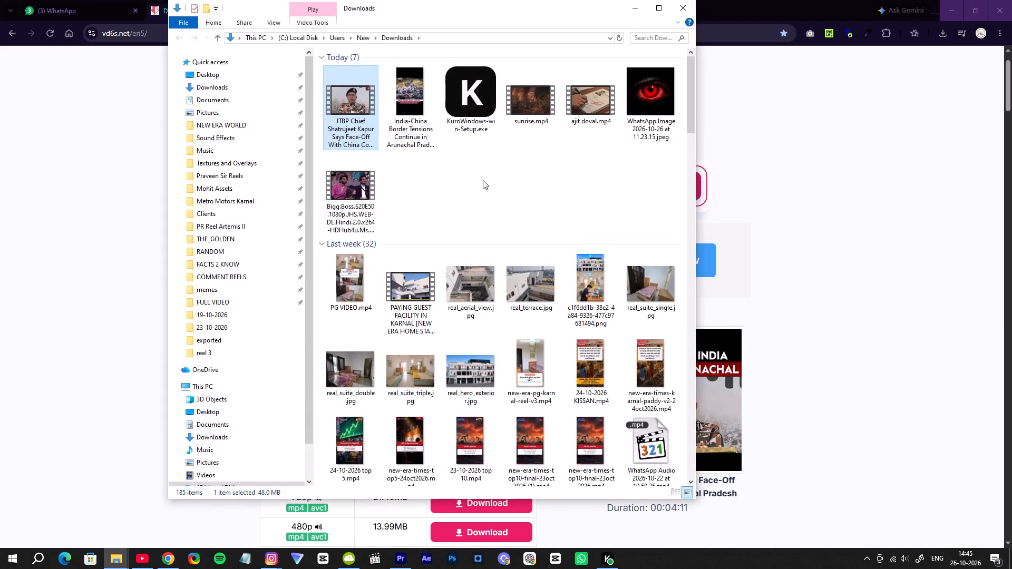
Move the ITBP chief and India-China Border Tensions videos from Downloads into the 26-10-2026 folder under October 2026.
click(483, 180)
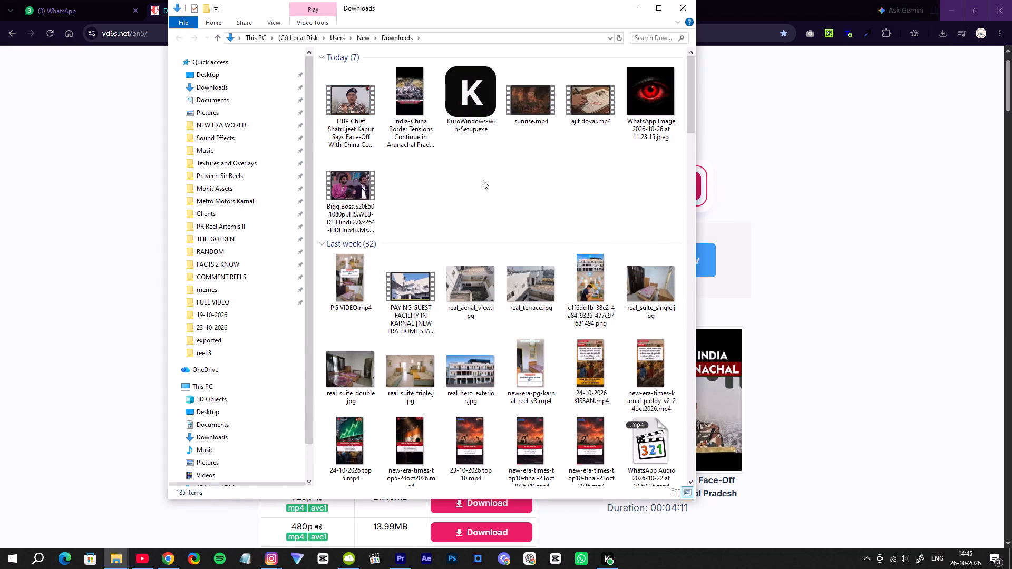
drag(417, 169, 354, 86)
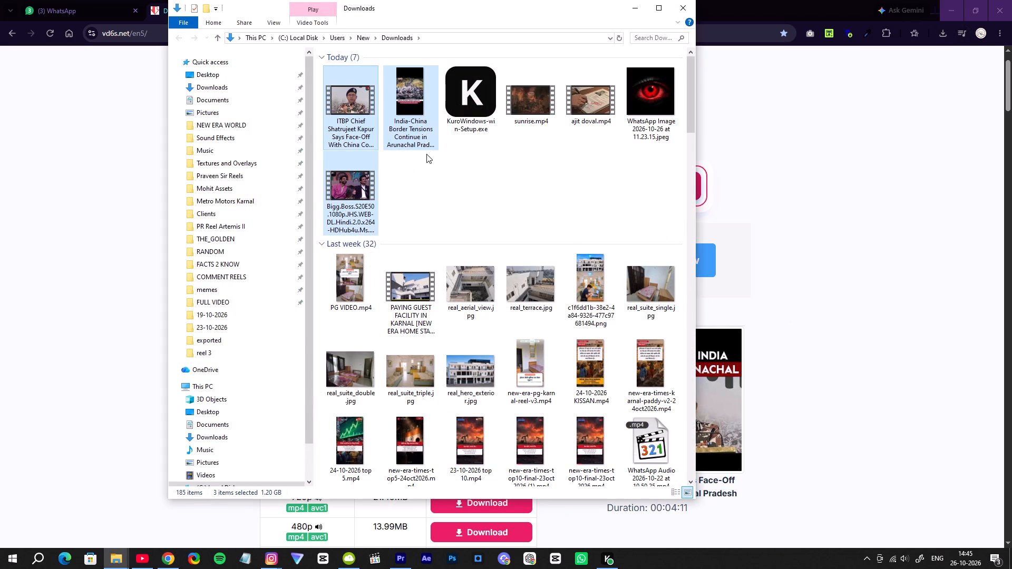
click(426, 155)
click(356, 106)
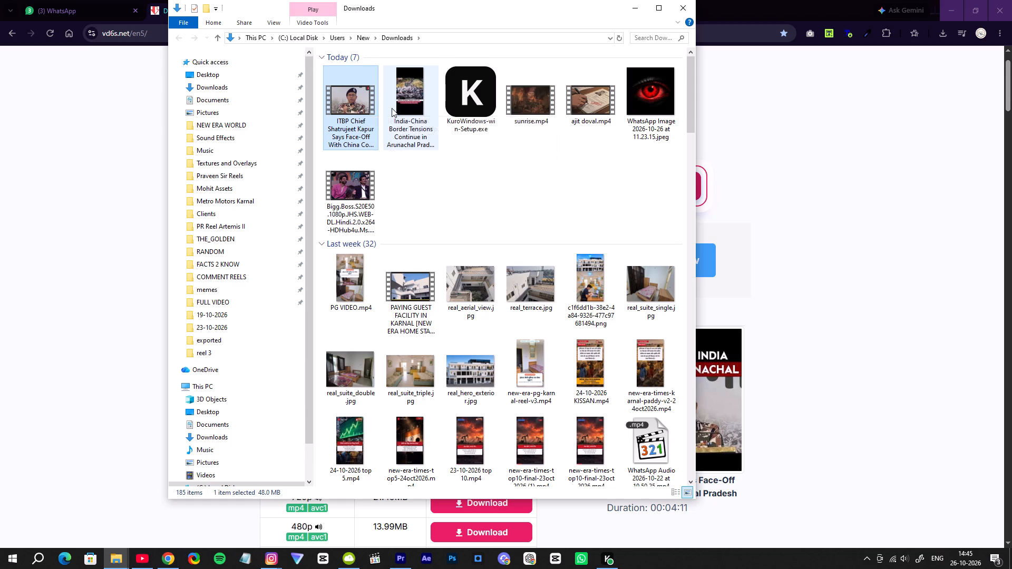
shift+click(431, 108)
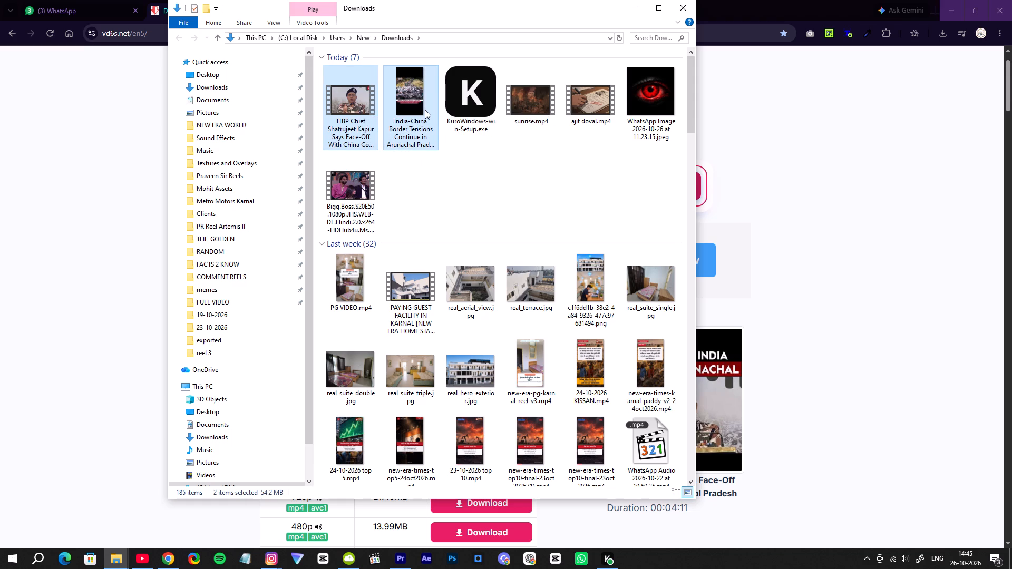
key(ctrl+x)
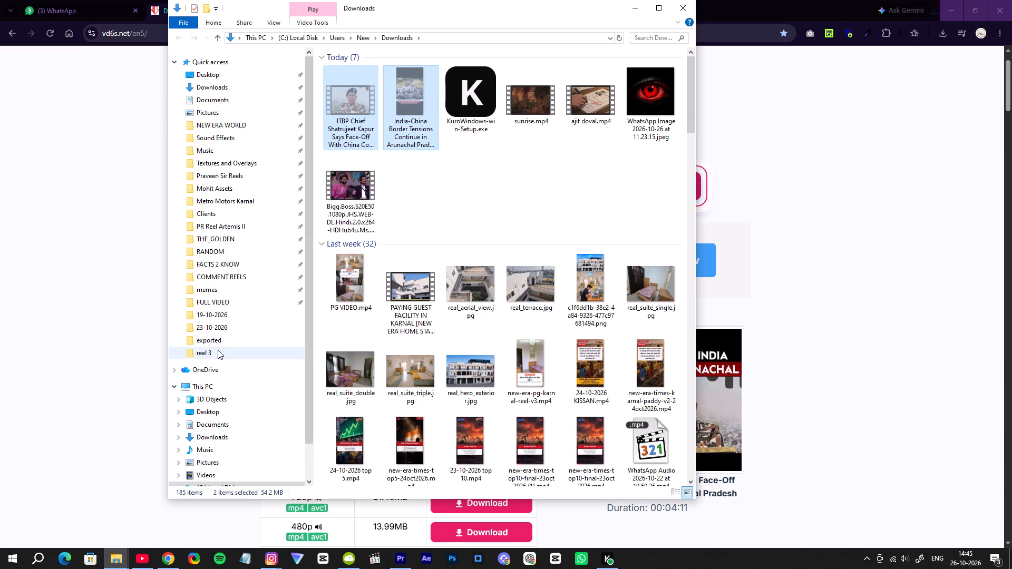
click(217, 323)
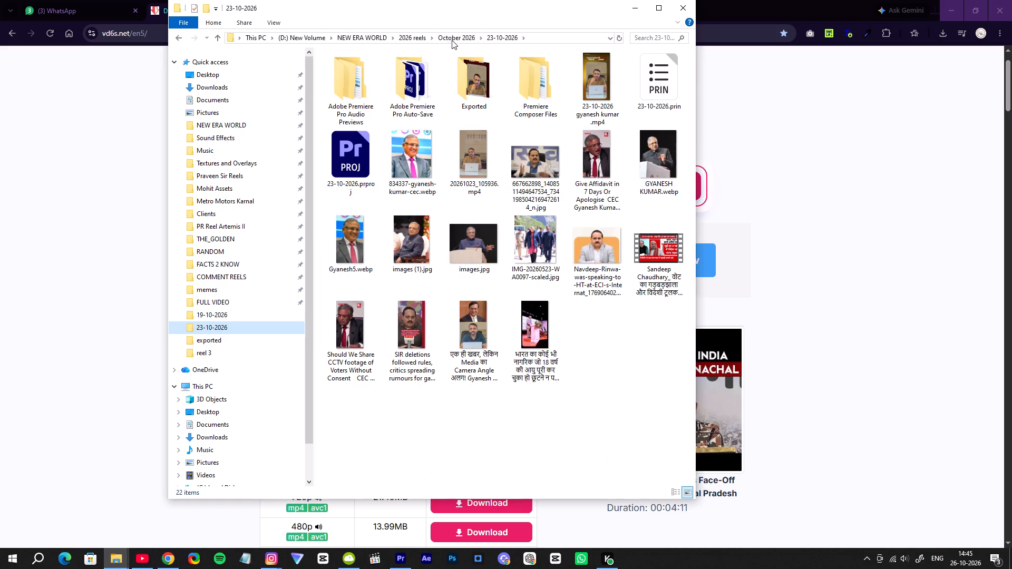
click(463, 35)
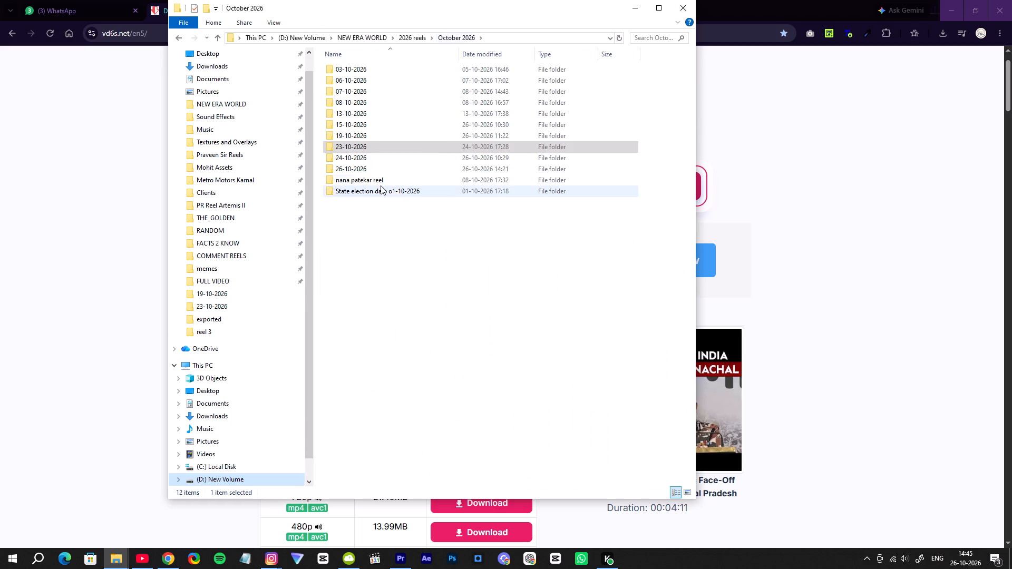
double_click(364, 170)
click(430, 261)
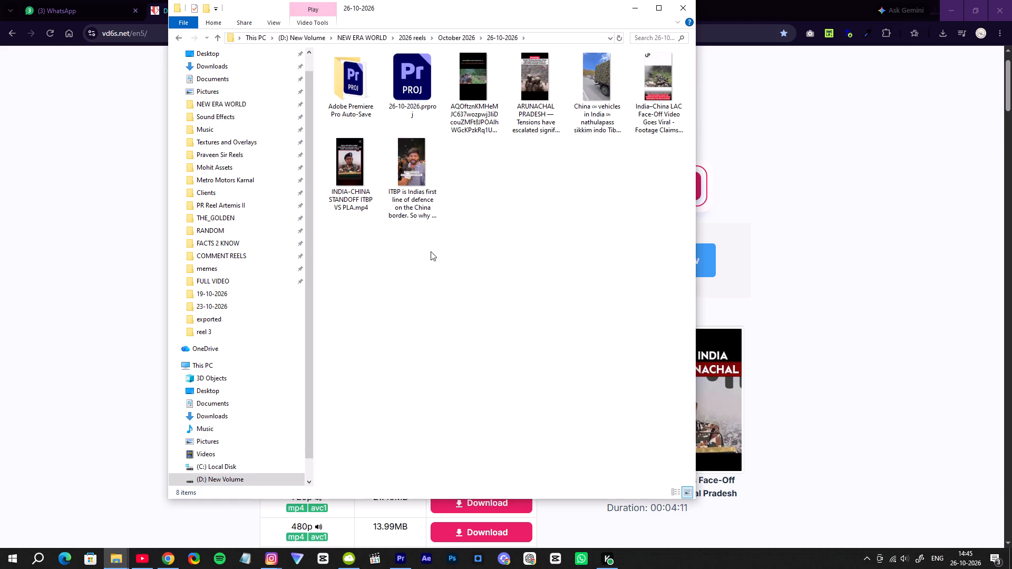
key(ctrl+v)
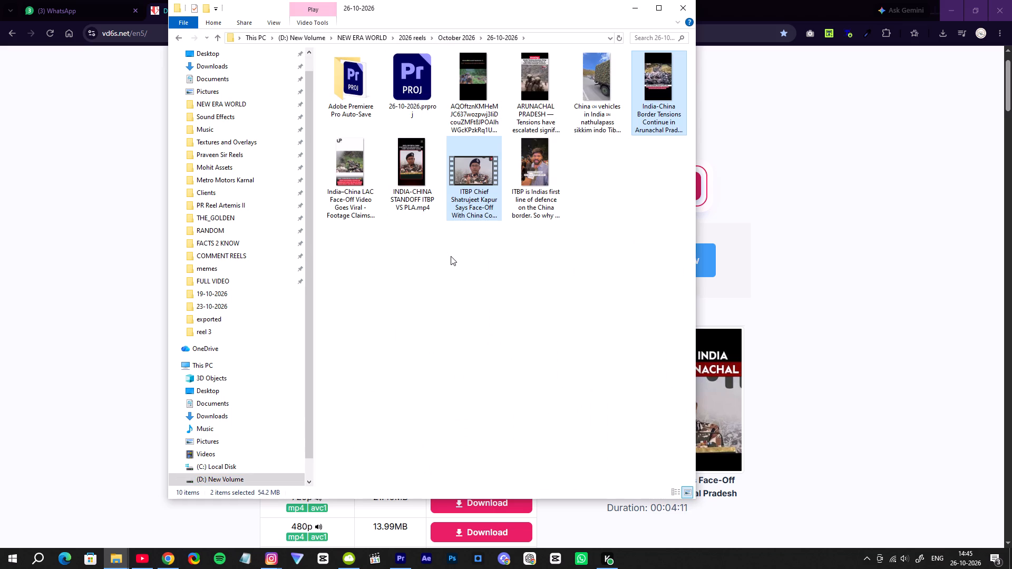
click(451, 256)
Add the ITBP chief and India-China Border Tensions videos from the folder to Premiere's V1/A1 tracks after the existing clips, and skim them.
click(473, 187)
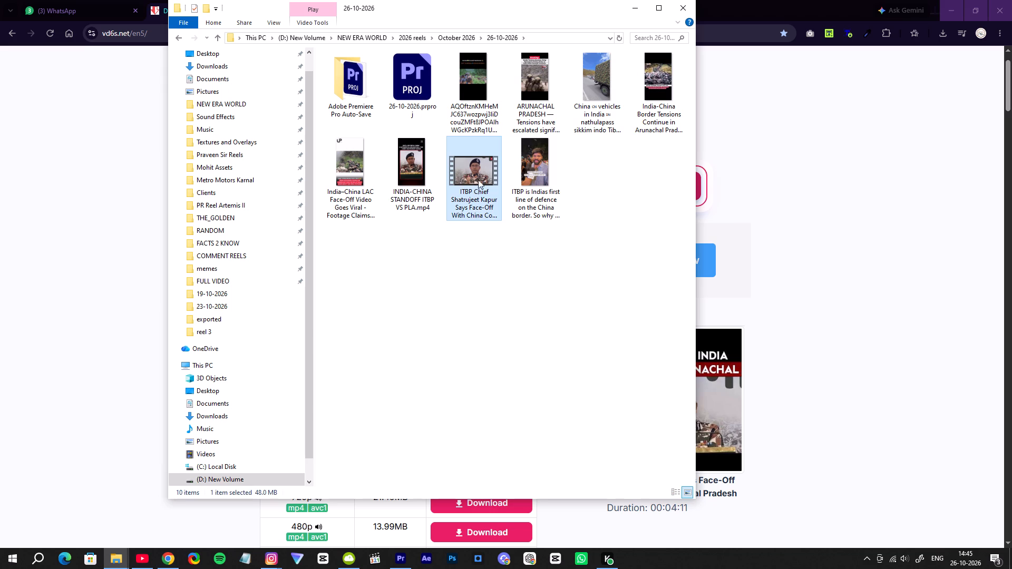
ctrl+click(651, 88)
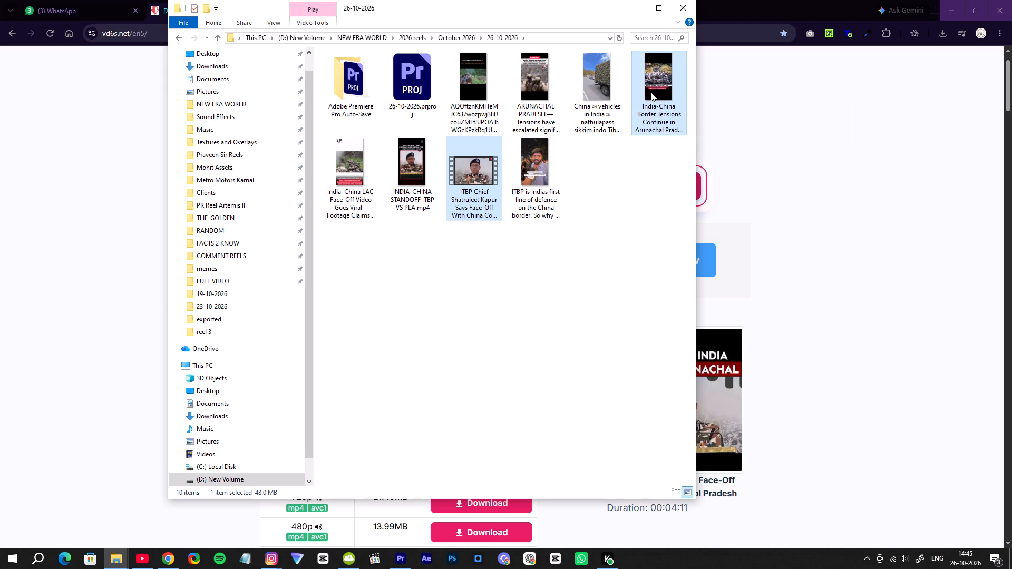
drag(651, 92, 416, 500)
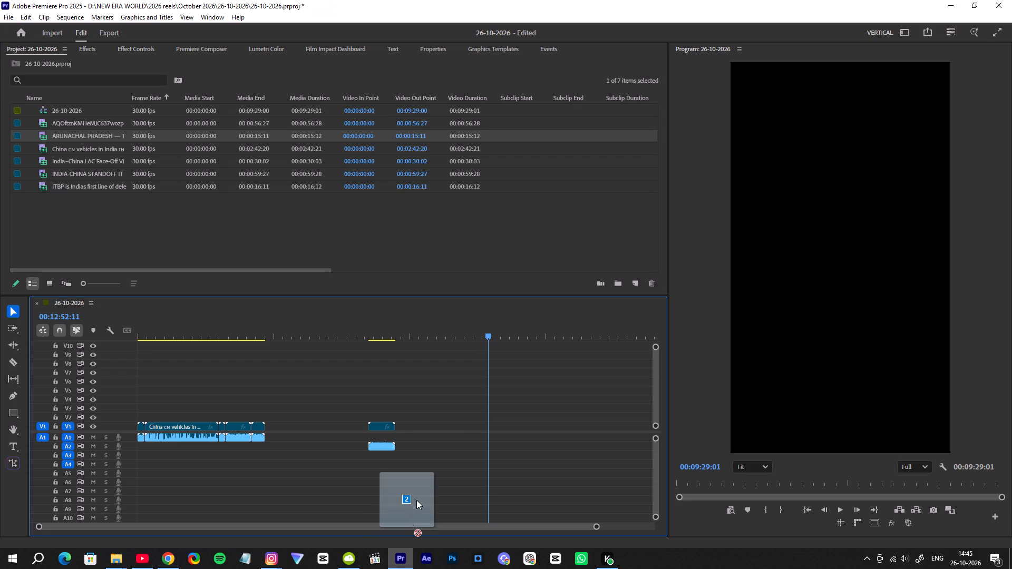
drag(416, 500, 493, 431)
drag(485, 335, 469, 344)
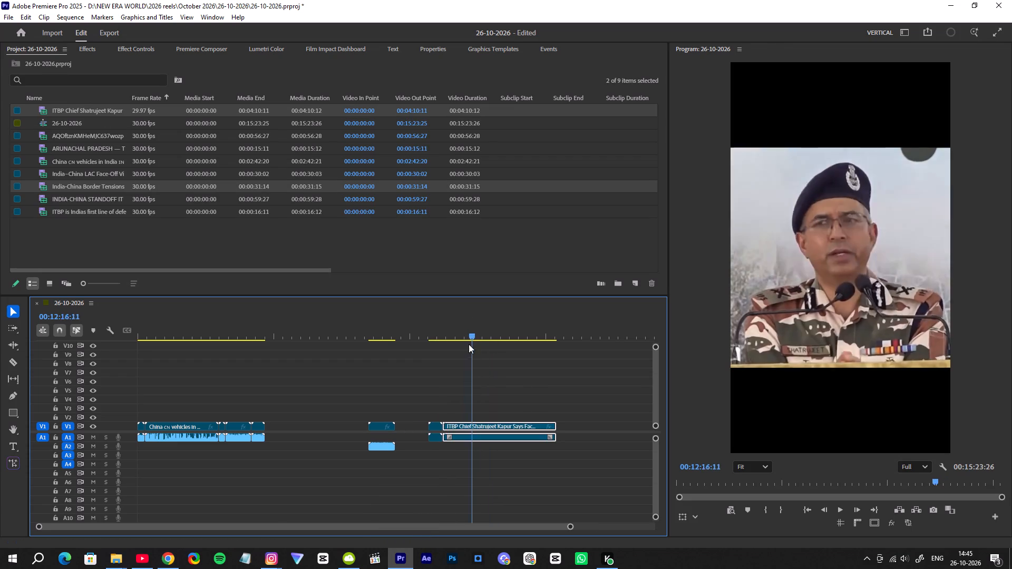
drag(469, 344, 492, 361)
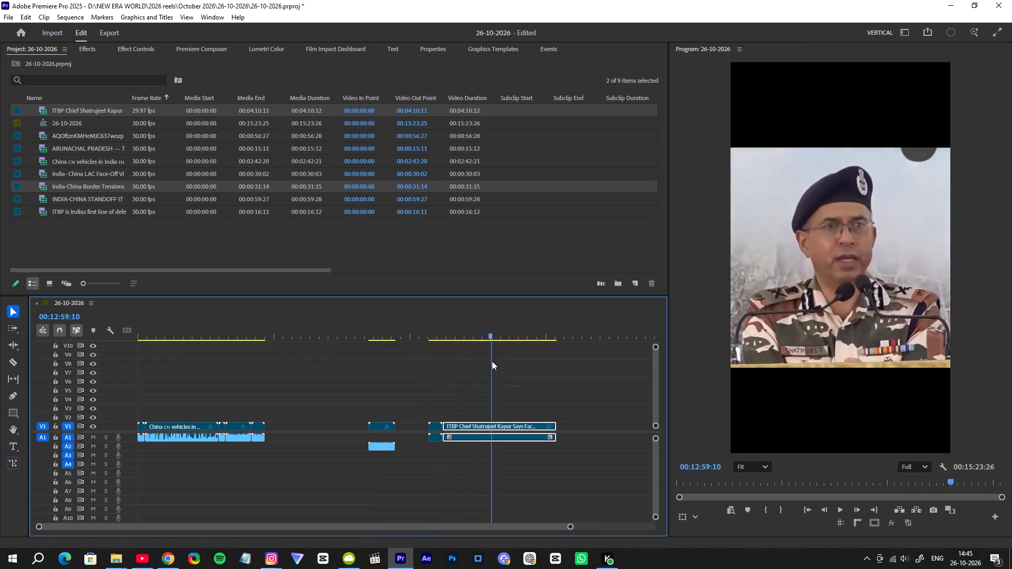
drag(492, 361, 425, 390)
Move the isolated clip with its audio past the end of the ITBP chief clip, placing its video on V2.
drag(377, 424, 481, 411)
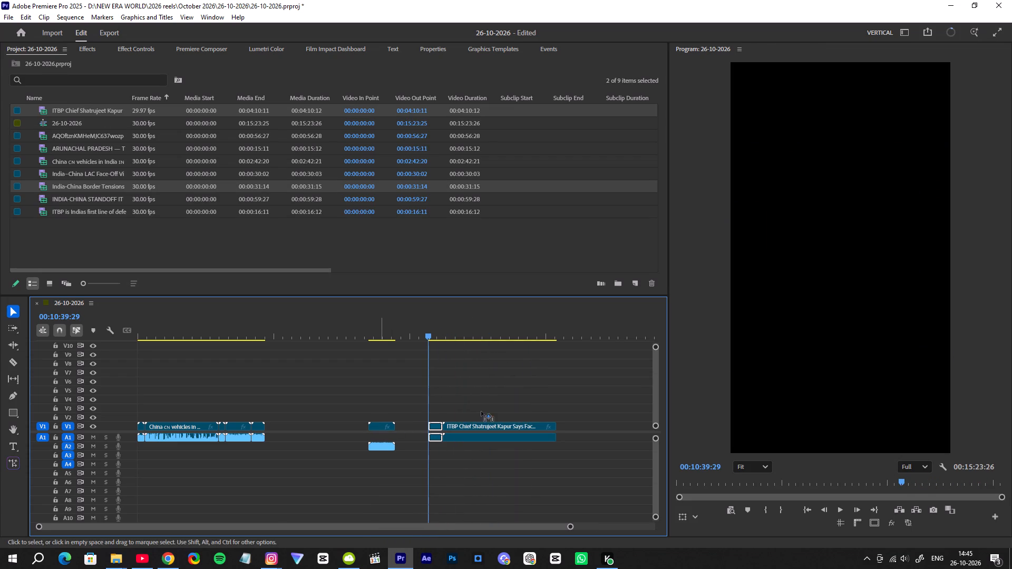
drag(481, 411, 590, 417)
Move the two newly added clips together on V1/A1 to directly follow the first group of clips, closing the gap.
drag(419, 406, 490, 456)
drag(480, 425, 369, 429)
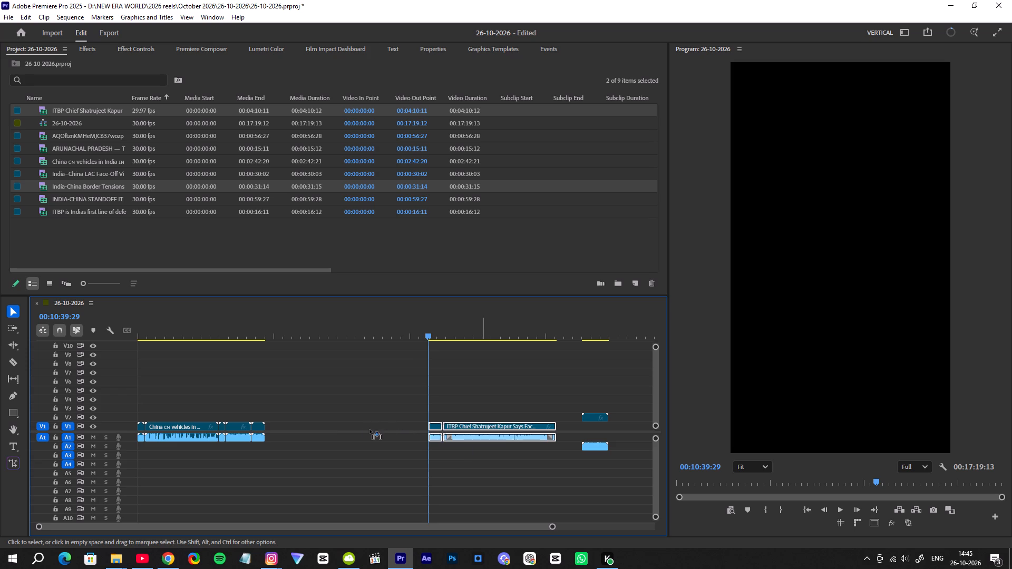
drag(369, 429, 319, 428)
click(347, 476)
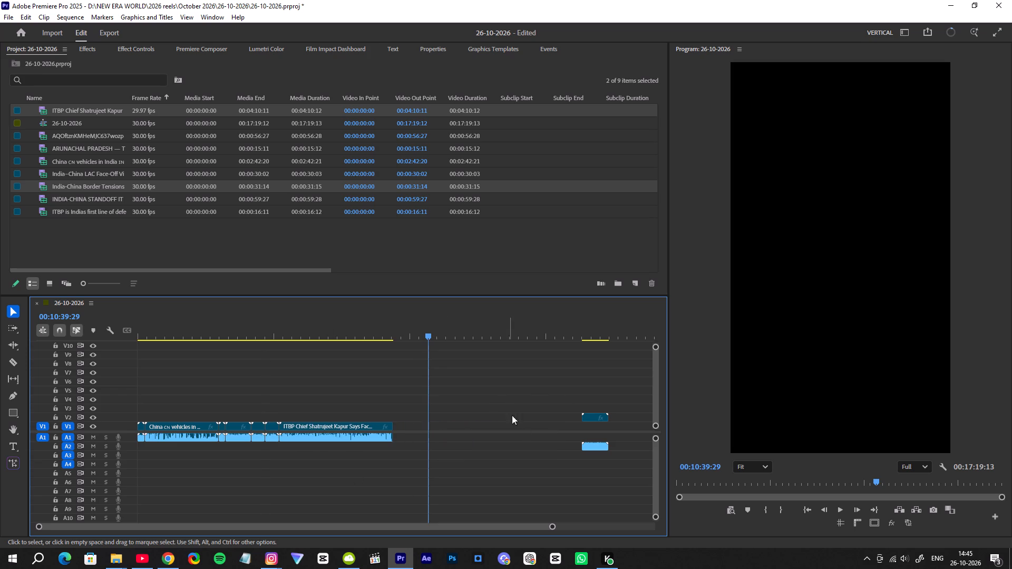
Move the isolated V2 clip and its audio farther along the timeline, ending at about 00:27:49.
drag(585, 381, 618, 480)
drag(593, 419, 653, 423)
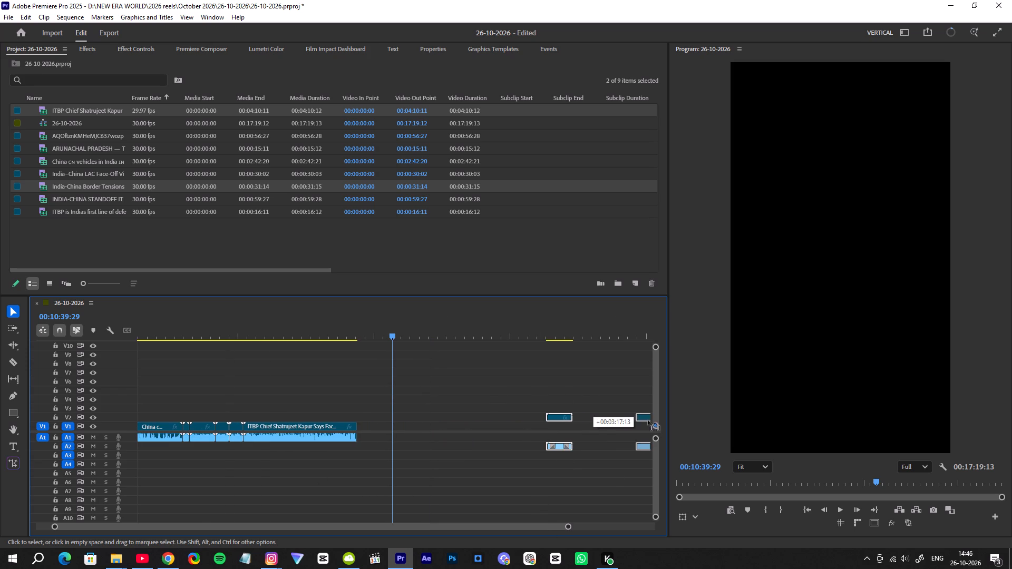
Return the playhead to the start of the sequence at 00:00:00:00.
drag(390, 527, 203, 506)
drag(154, 323, 148, 322)
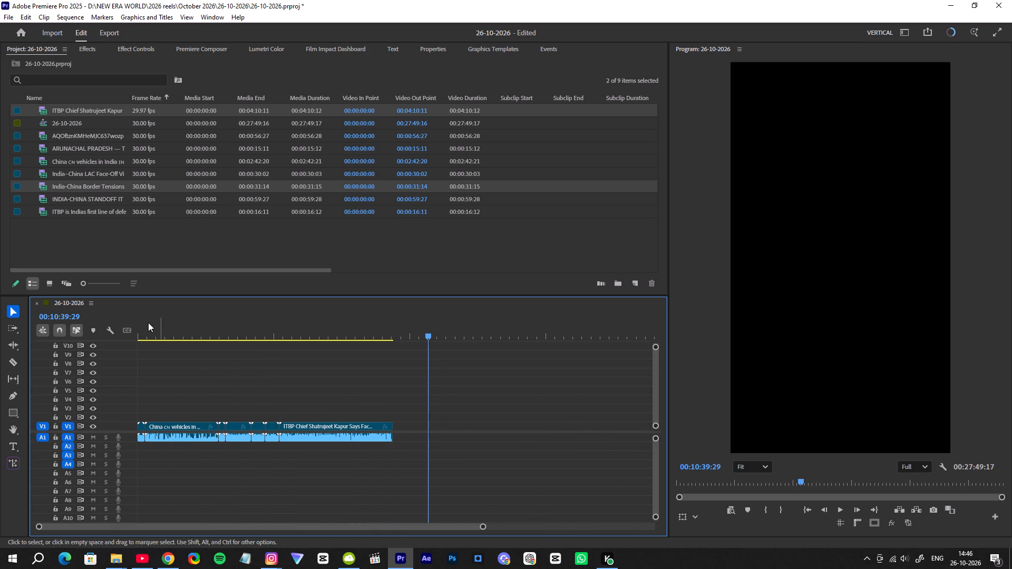
drag(148, 322, 73, 322)
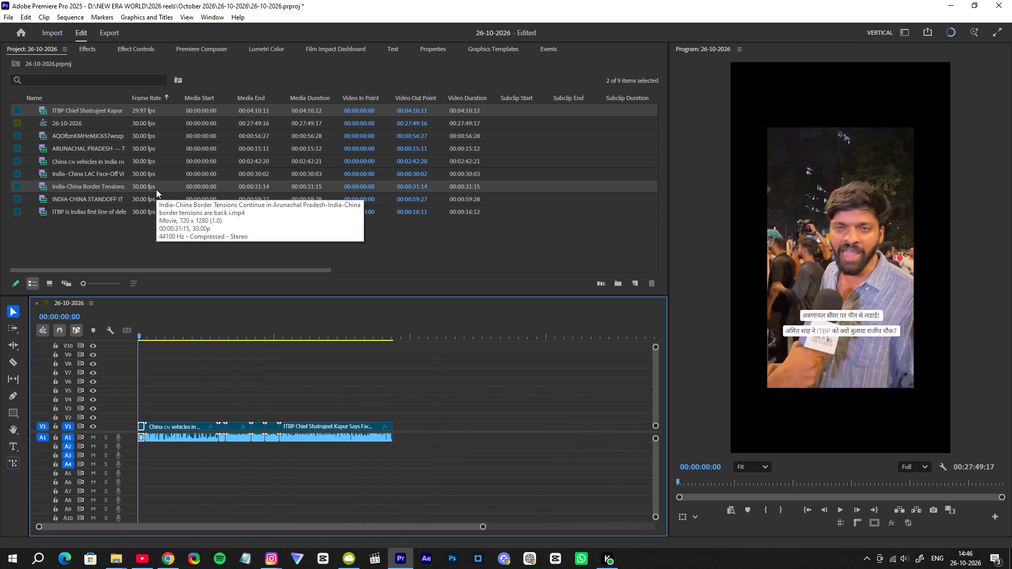
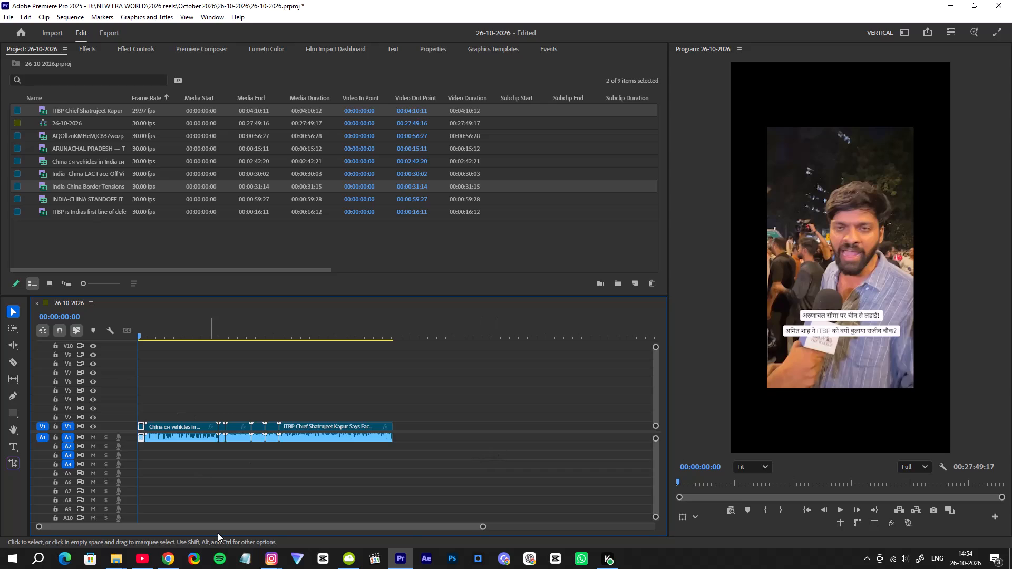
Scrub through the assembled clips, examining the ITBP chief statement and the India-China face-off footage.
drag(483, 527, 421, 531)
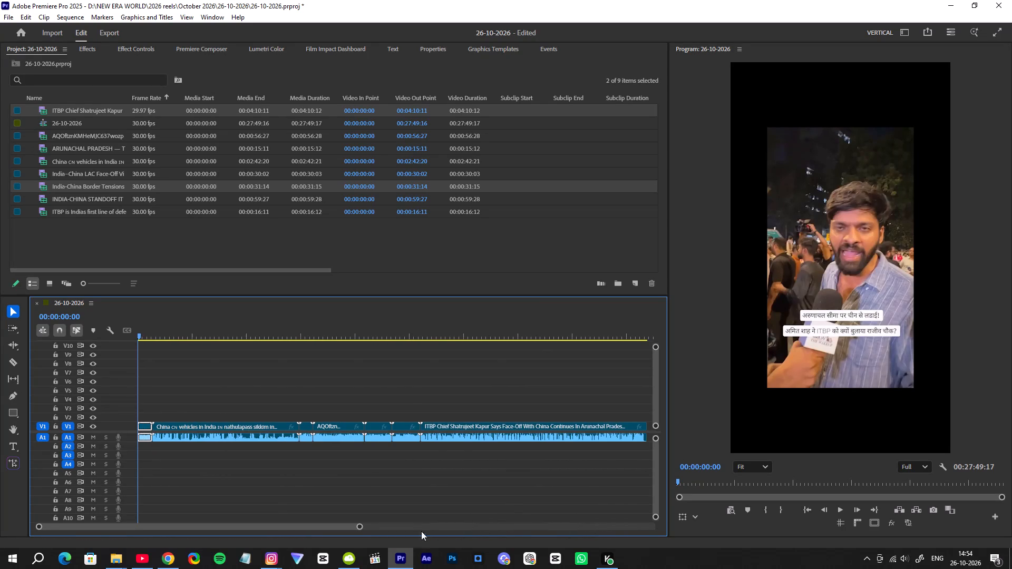
drag(394, 327, 406, 328)
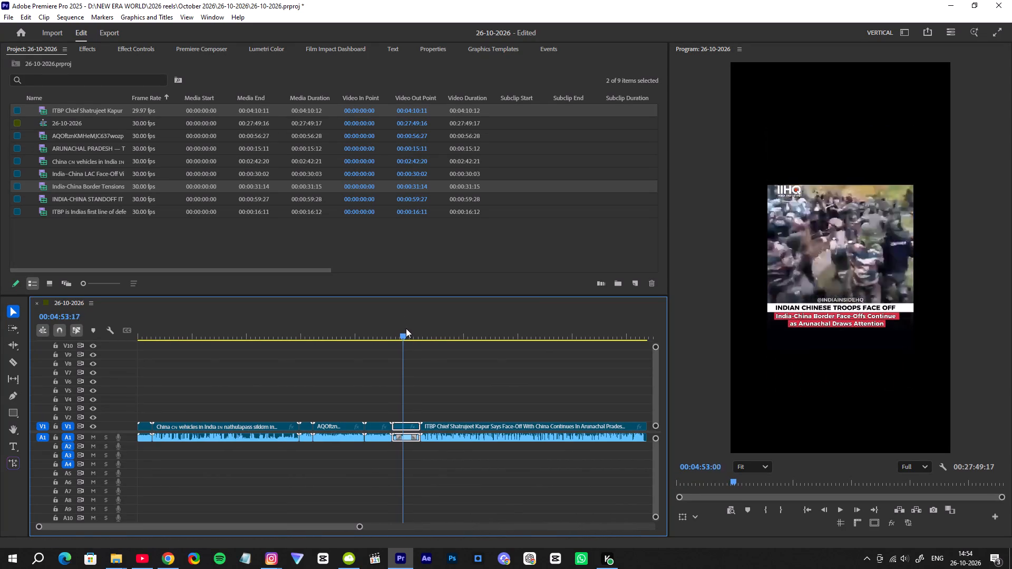
drag(406, 328, 499, 328)
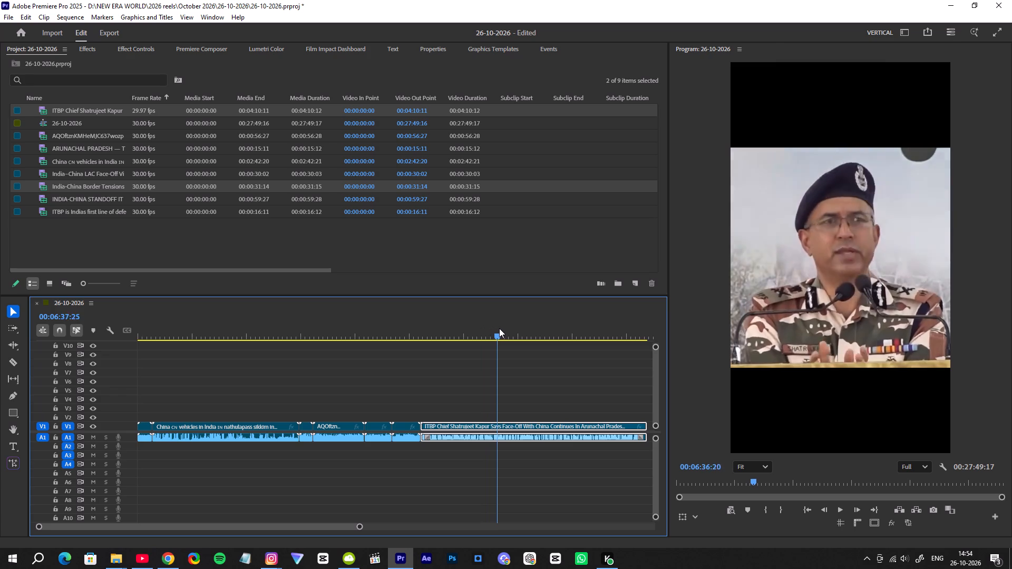
drag(499, 328, 477, 339)
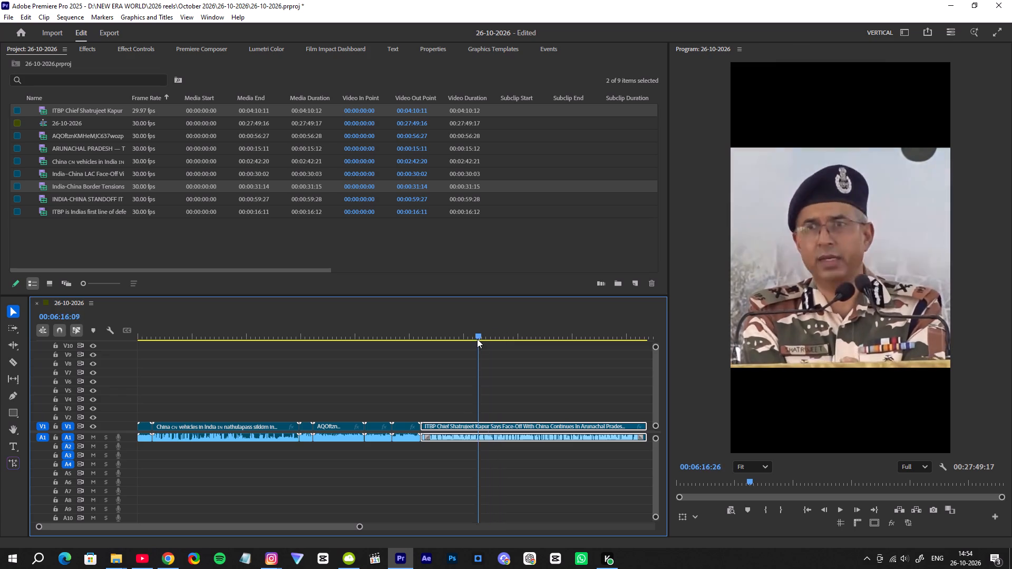
drag(477, 339, 439, 351)
drag(411, 333, 409, 339)
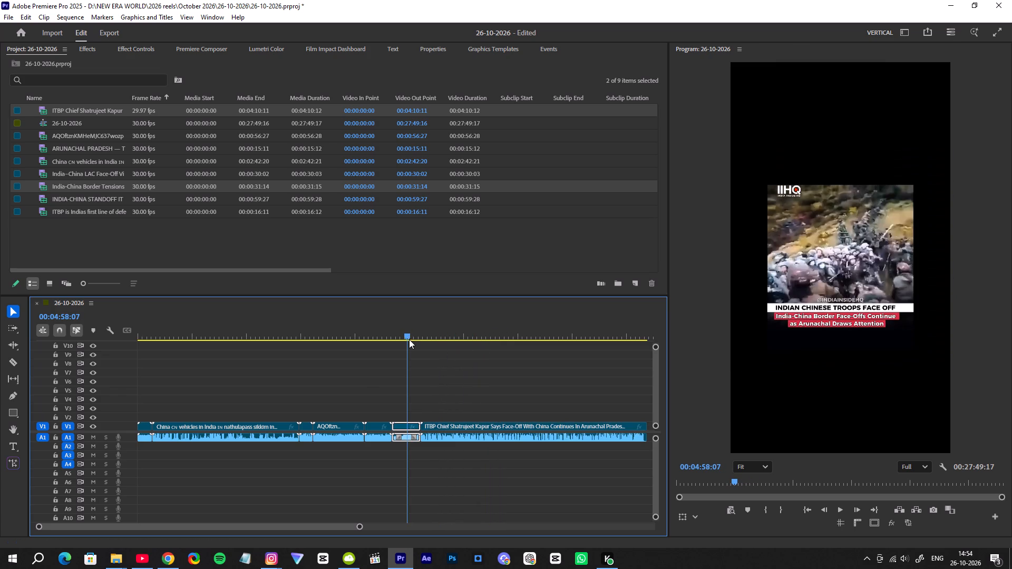
drag(409, 339, 374, 359)
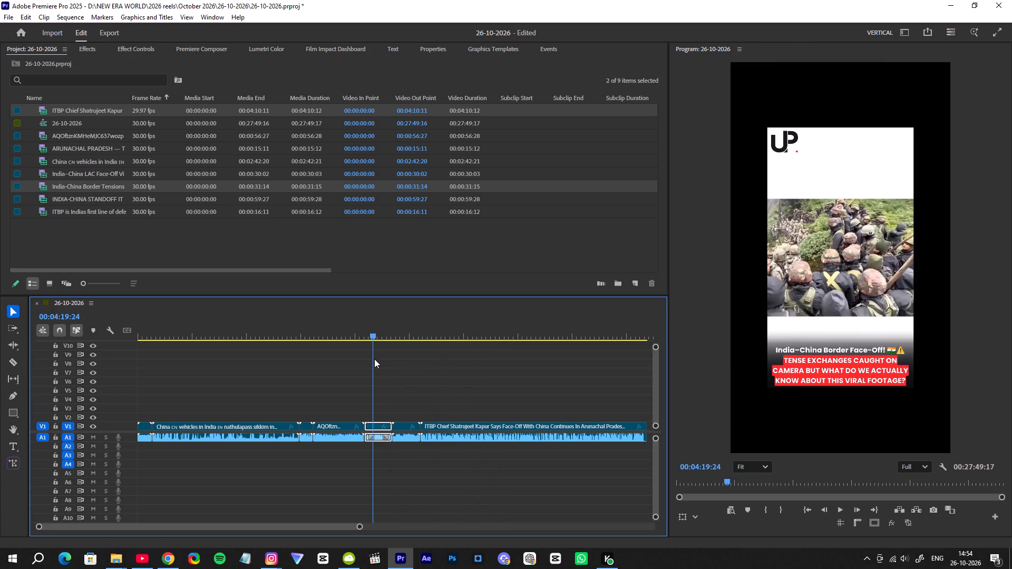
drag(374, 359, 406, 362)
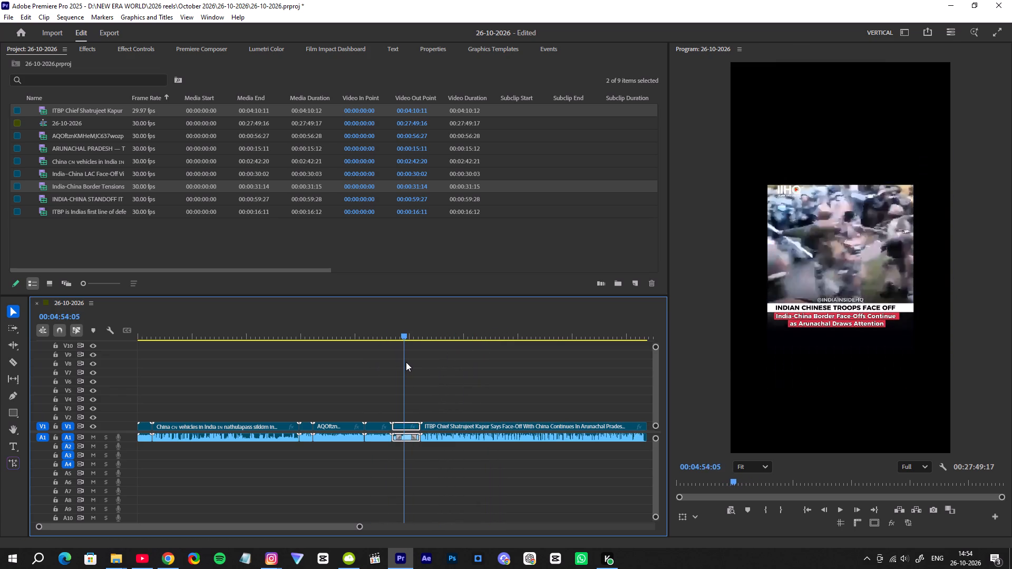
drag(406, 362, 409, 361)
key(space)
key(space)
Review the China vehicles clip by scrubbing back through it and playing its opening, ending near the sequence start.
drag(347, 332, 284, 351)
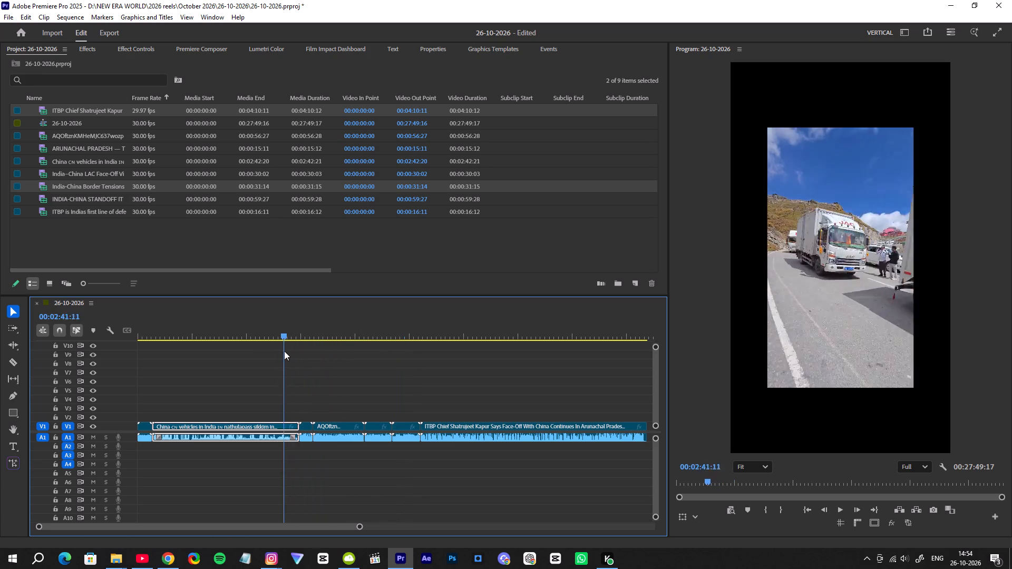
drag(284, 351, 208, 358)
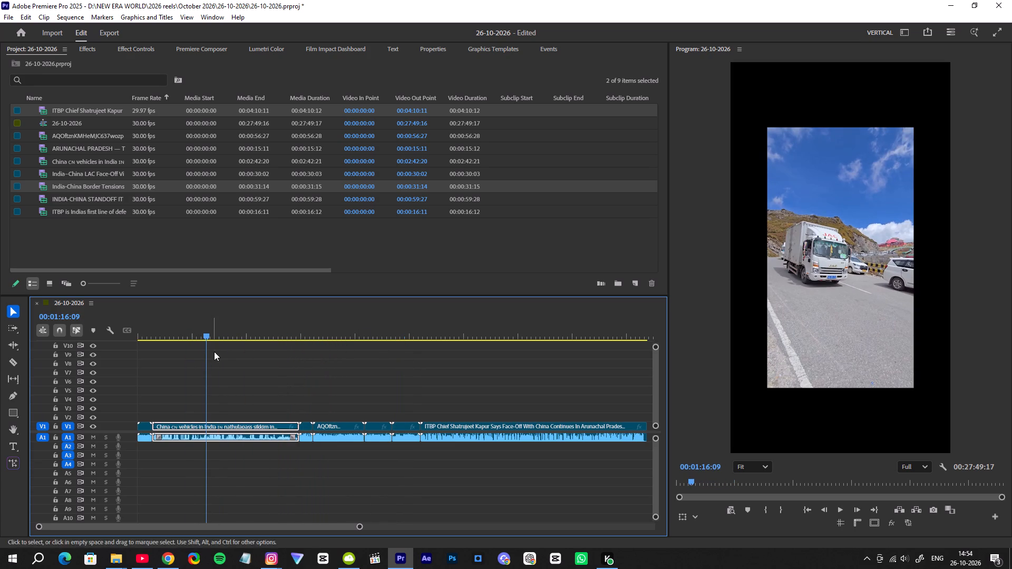
drag(171, 323, 159, 335)
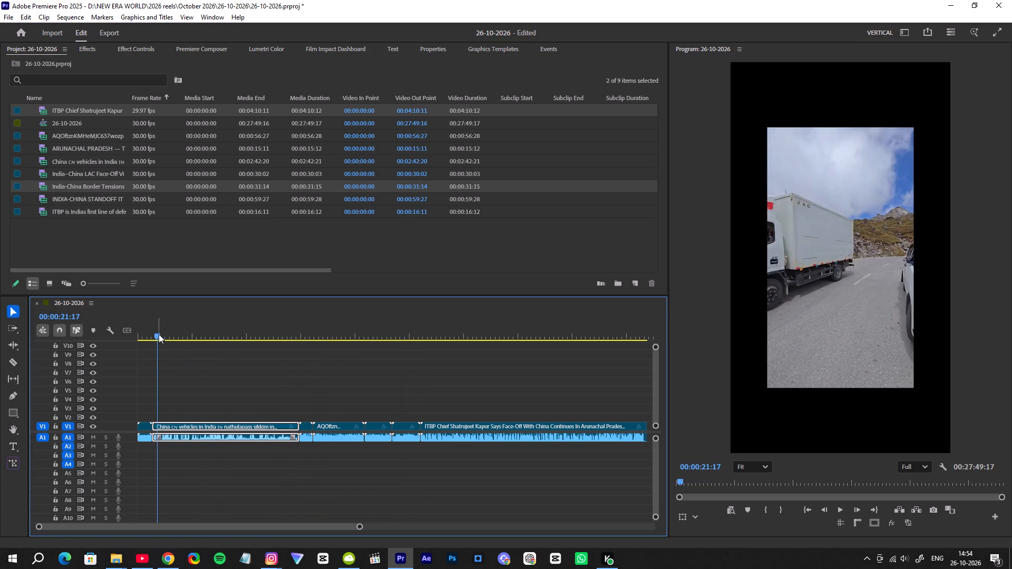
key(space)
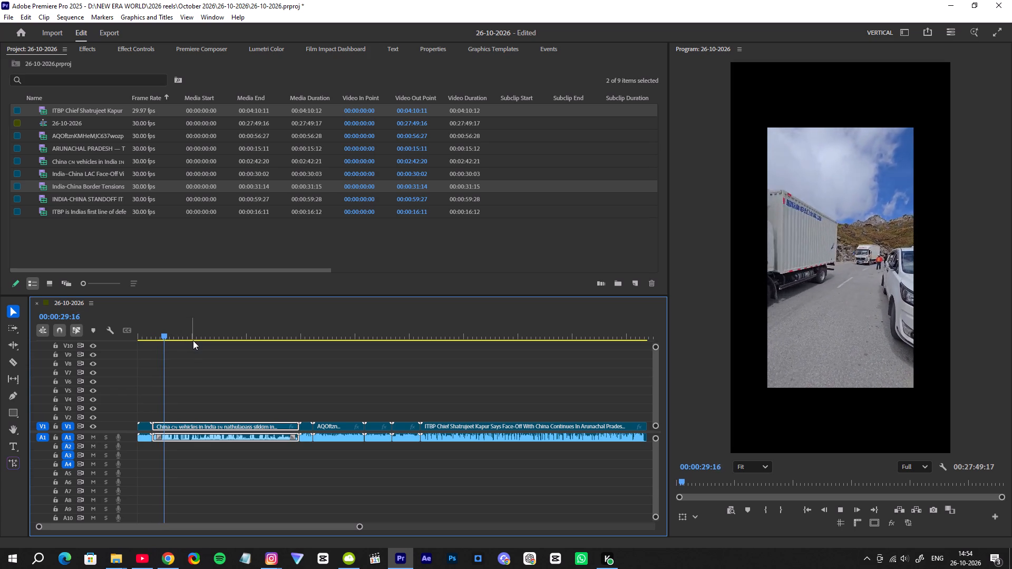
key(space)
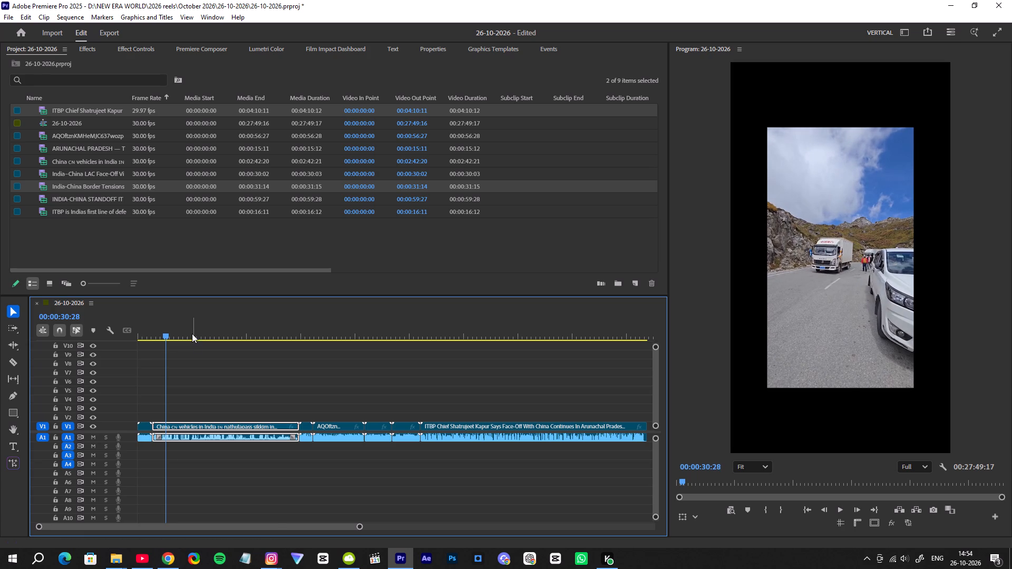
drag(151, 335, 140, 355)
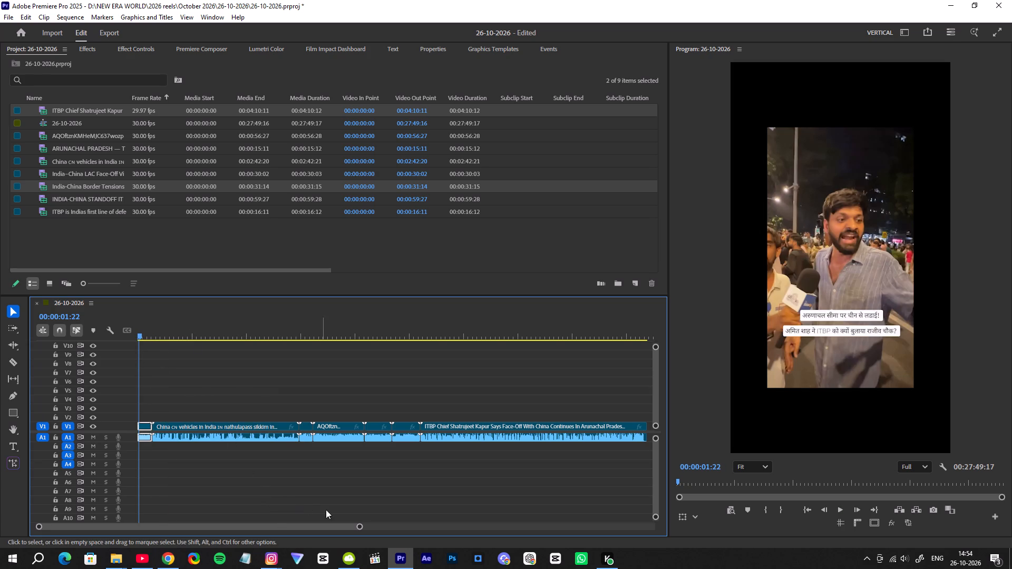
Delete the China vehicles in India clip and its audio from V1/A1, leaving its space on the timeline empty.
drag(360, 528, 265, 510)
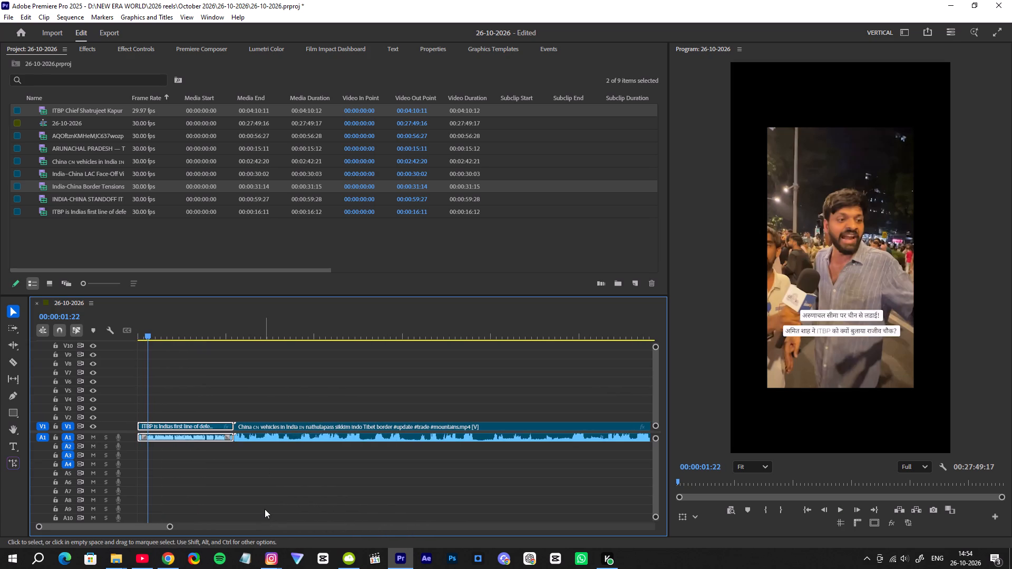
key(space)
drag(329, 386, 283, 469)
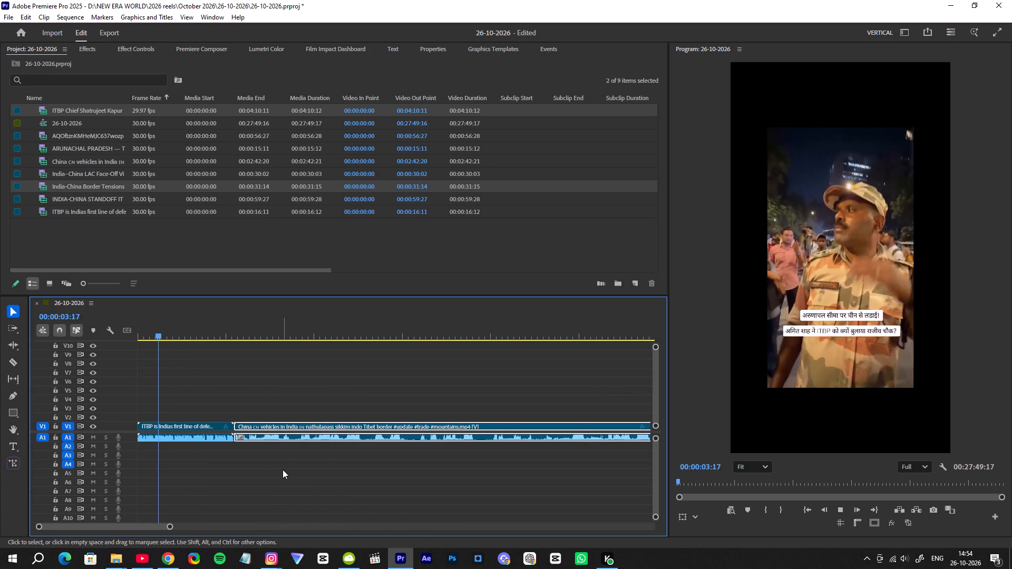
key(Delete)
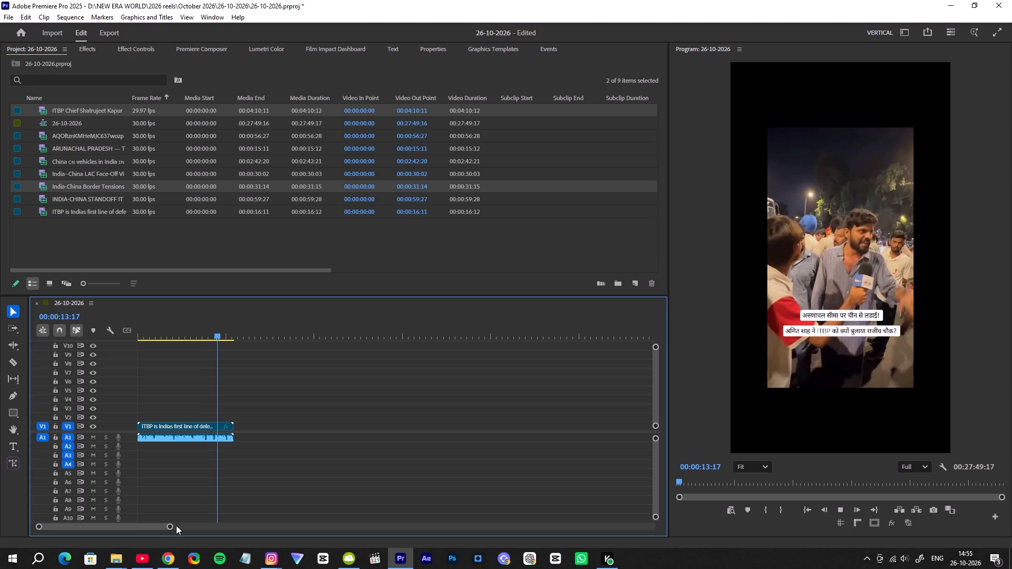
Play the rest of the opening ITBP clip and the ARUNACHAL PRADESH clip through into the watchtower footage to examine them.
drag(170, 526, 184, 527)
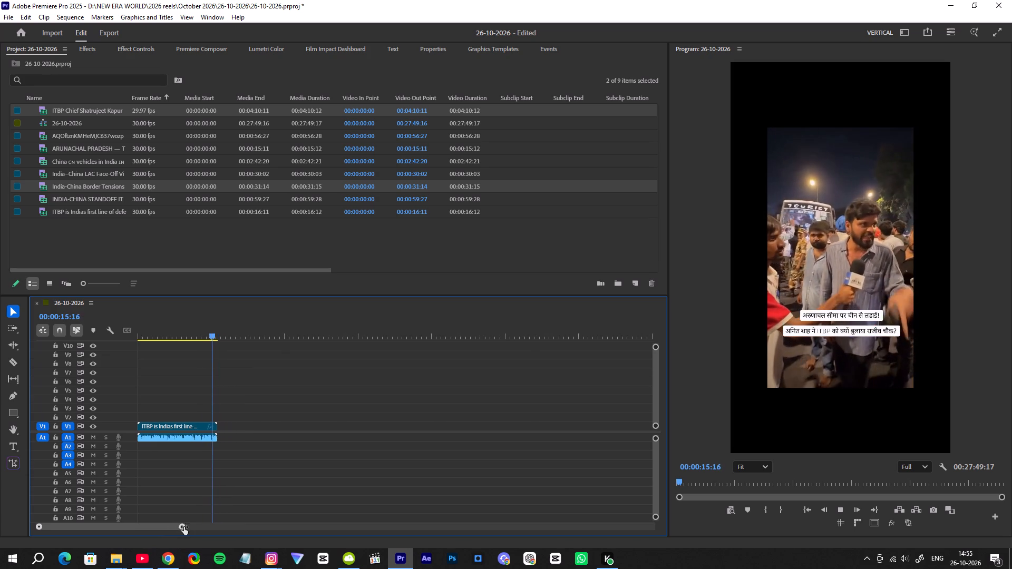
drag(184, 527, 231, 521)
key(space)
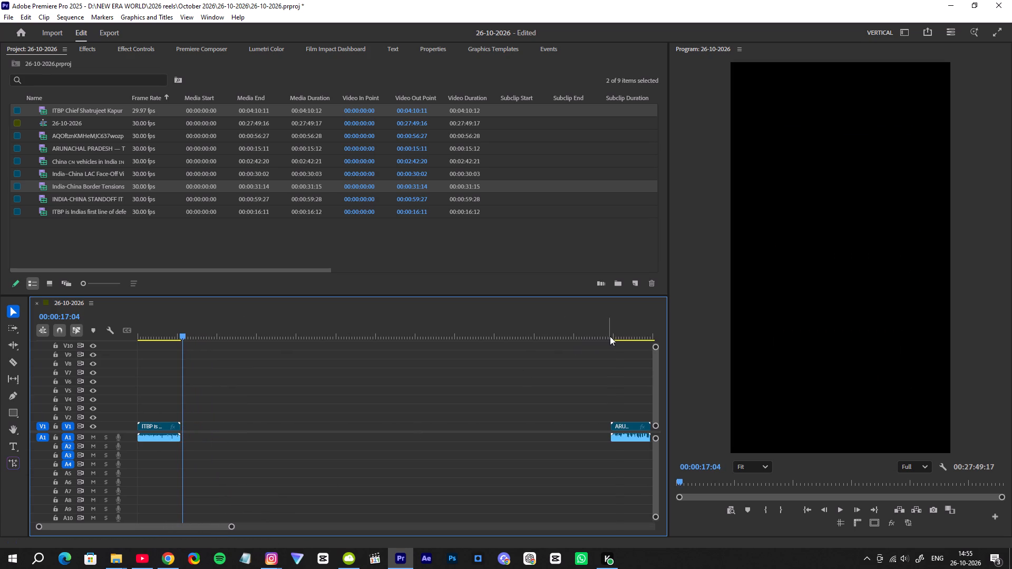
drag(615, 336, 616, 342)
key(space)
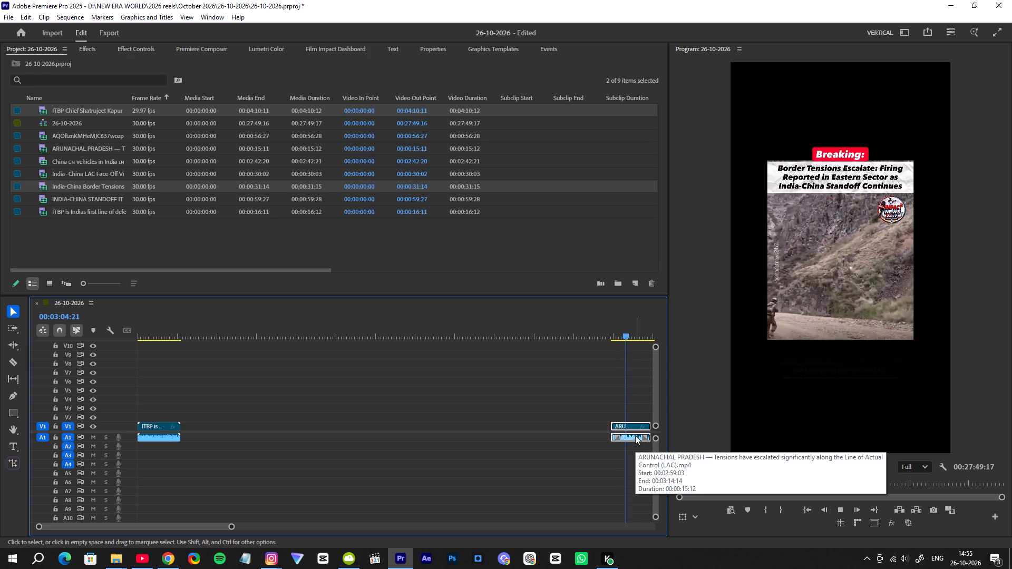
key(space)
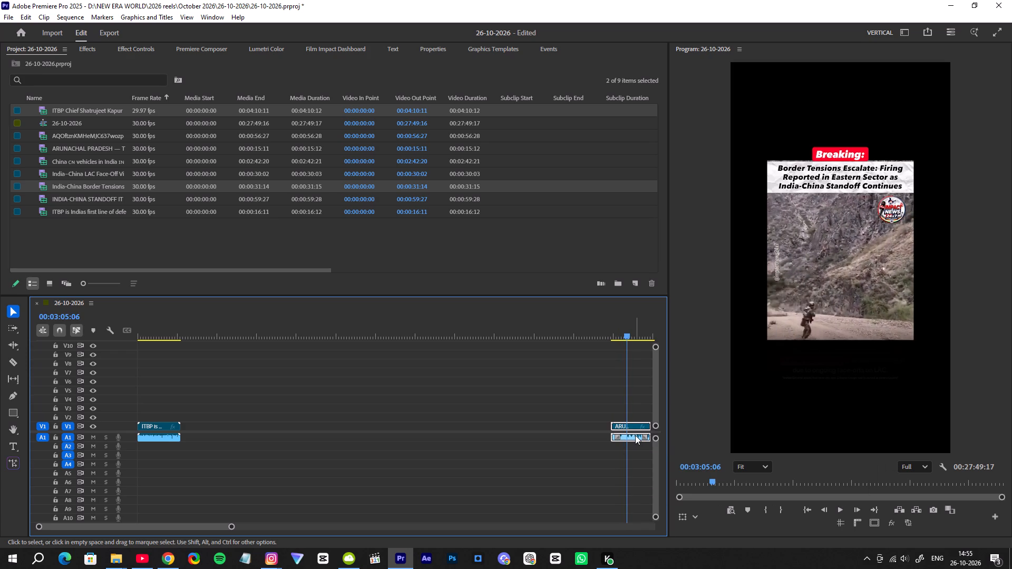
key(space)
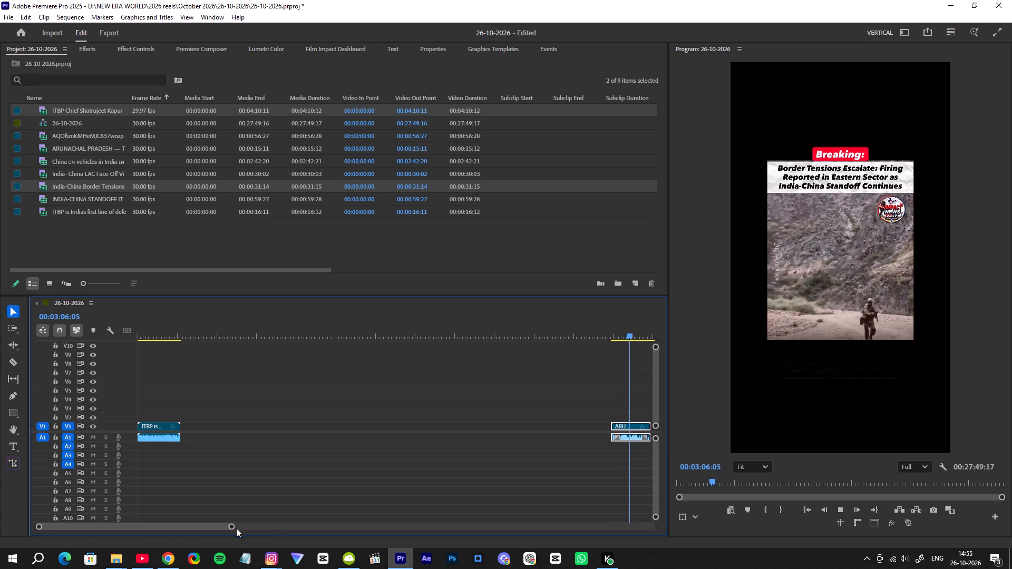
drag(268, 528, 315, 526)
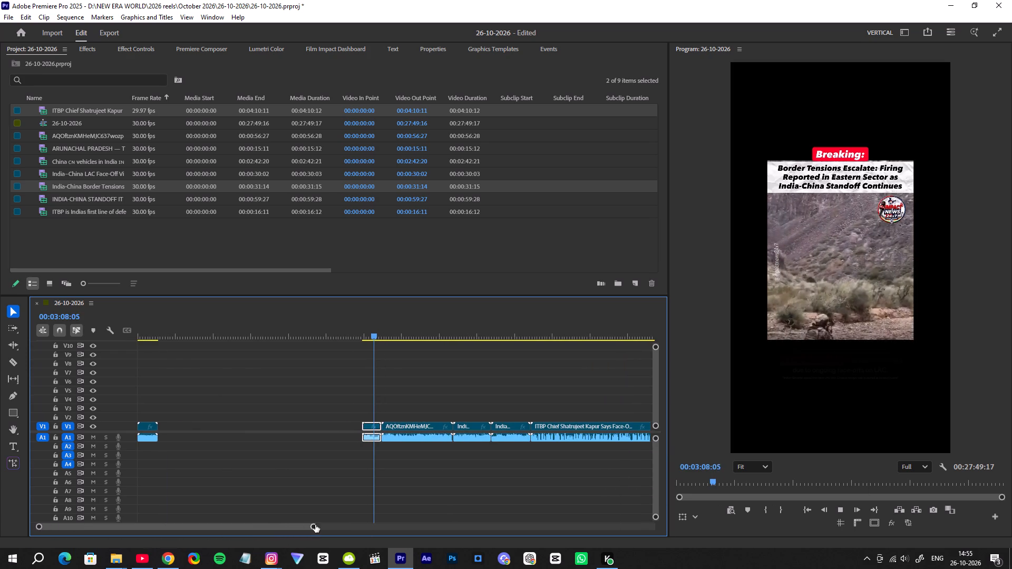
key(space)
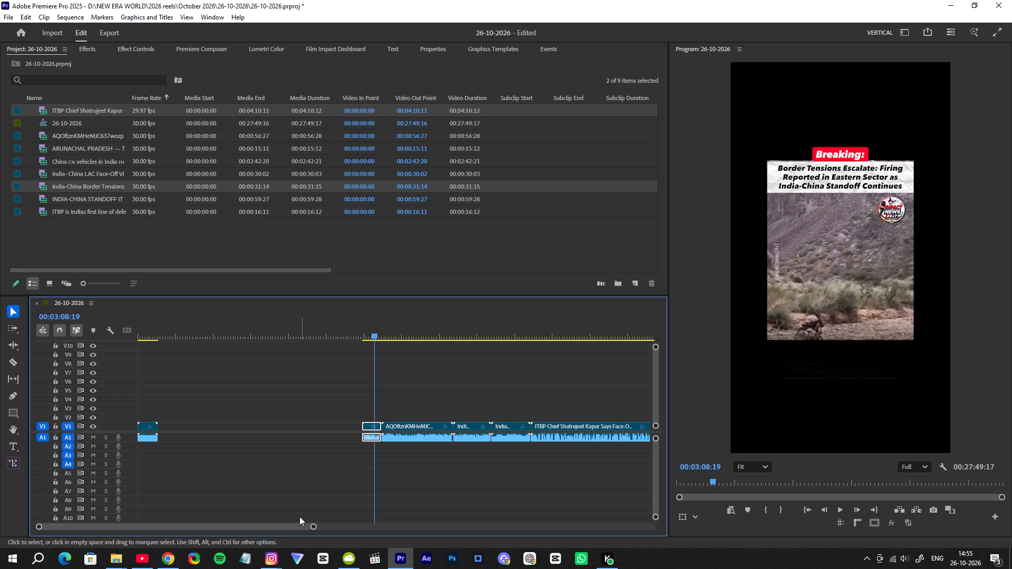
key(space)
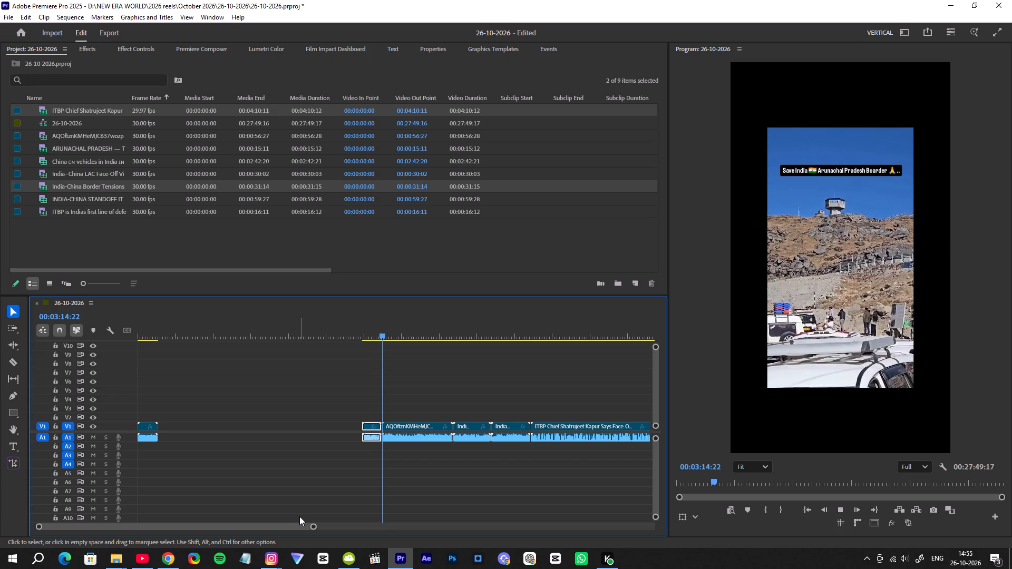
key(space)
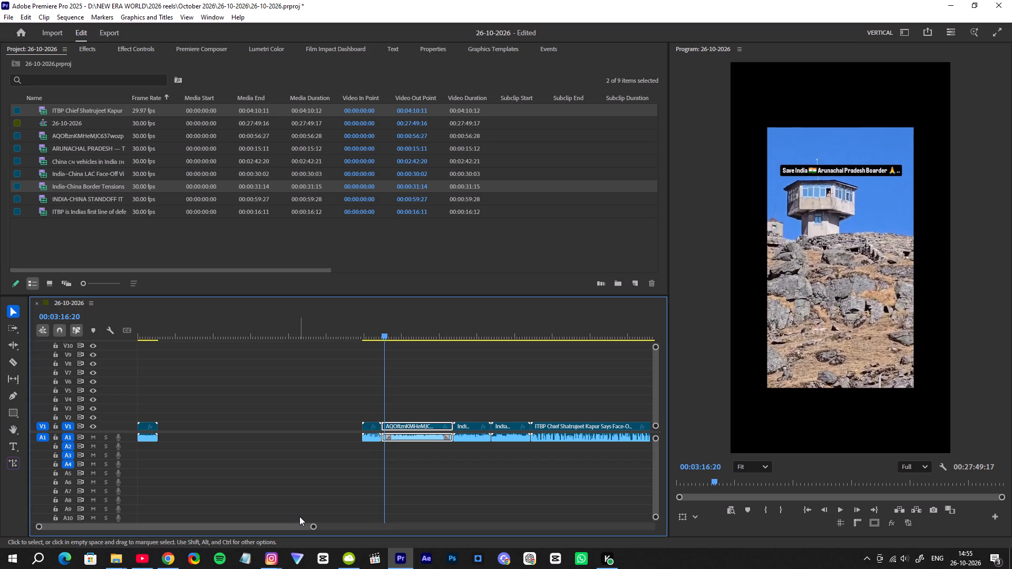
Sample the two India-China face-off clips and the opening of the ITBP chief clip in playback.
click(454, 333)
key(space)
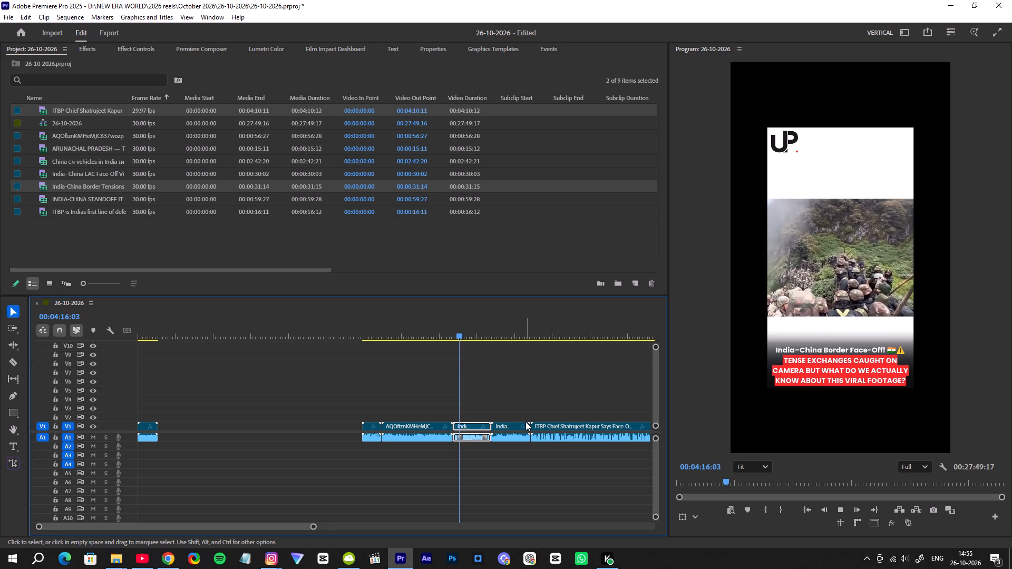
drag(505, 331, 498, 341)
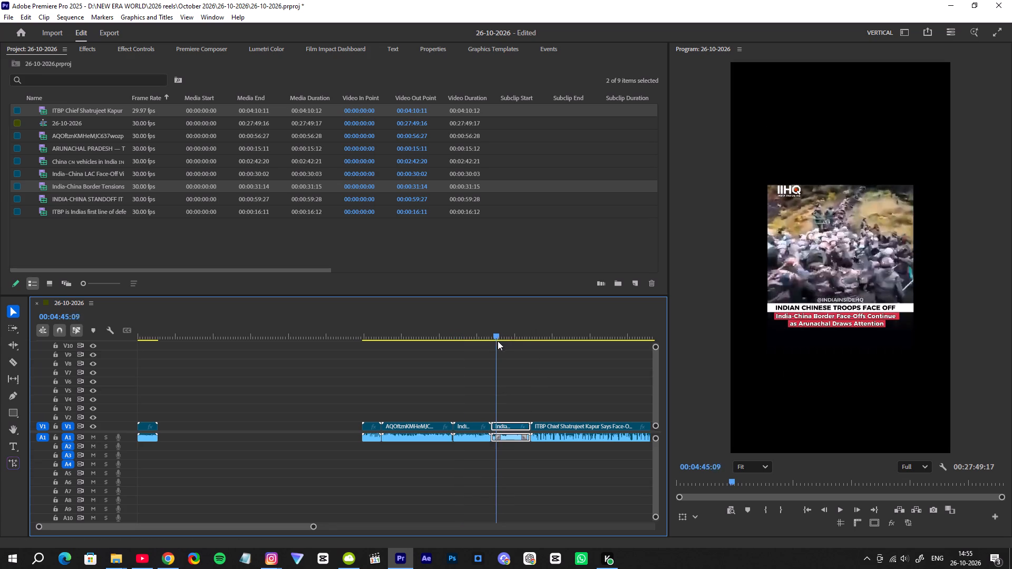
drag(498, 341, 494, 344)
key(space)
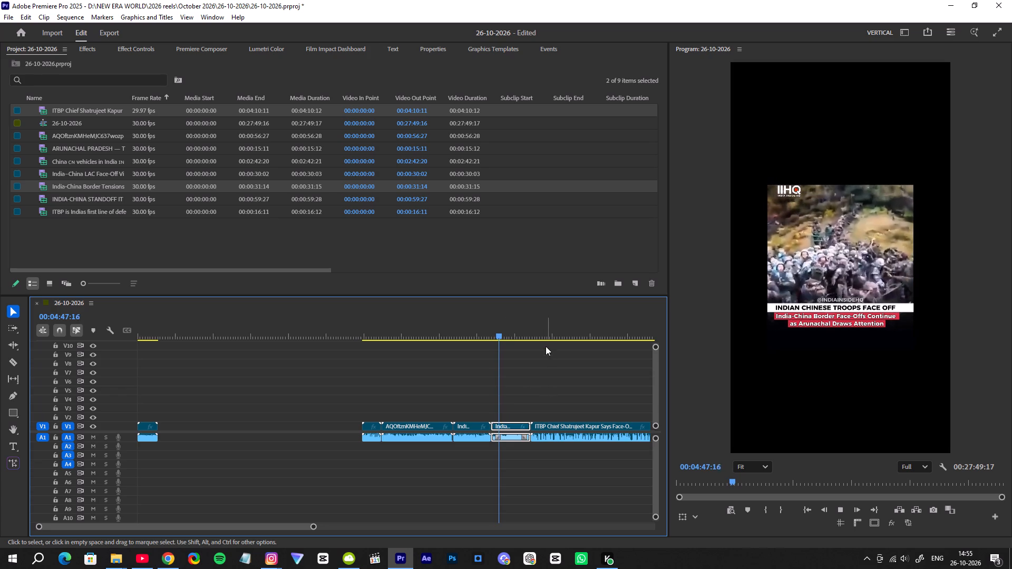
drag(545, 325, 537, 335)
key(space)
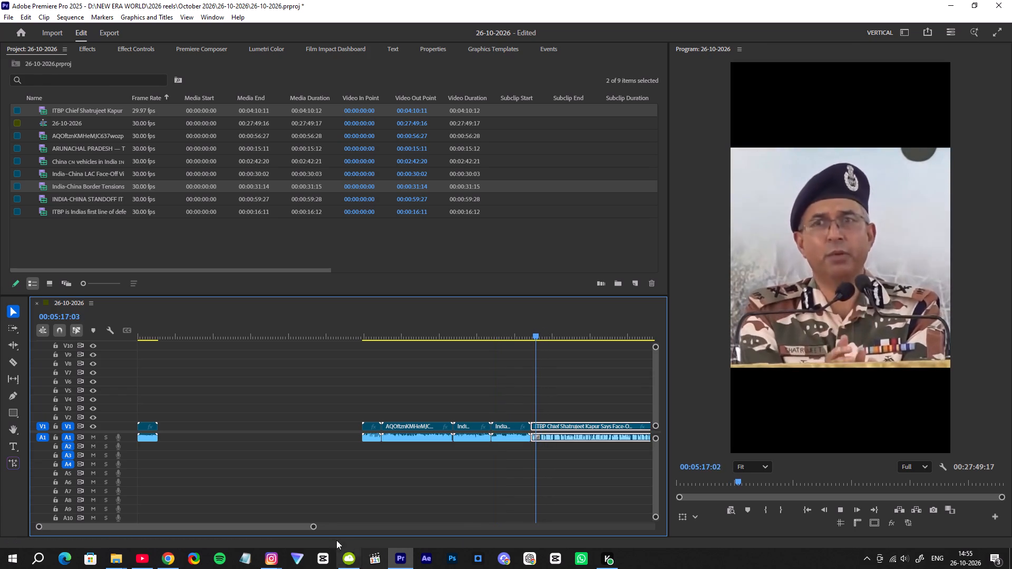
drag(316, 528, 478, 508)
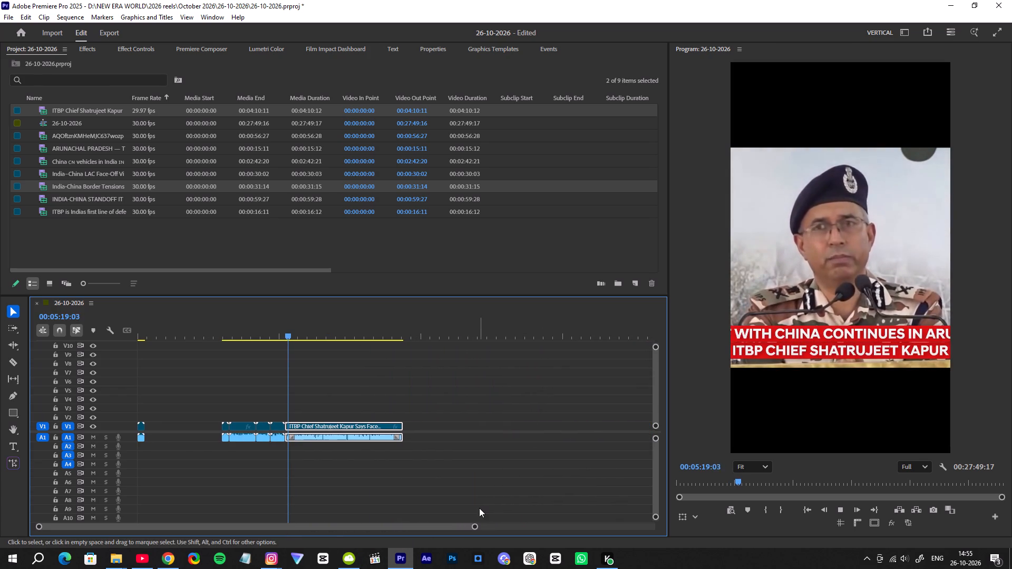
key(space)
Ripple delete the gap between the opening ITBP clip and the ARUNACHAL PRADESH clip.
click(194, 424)
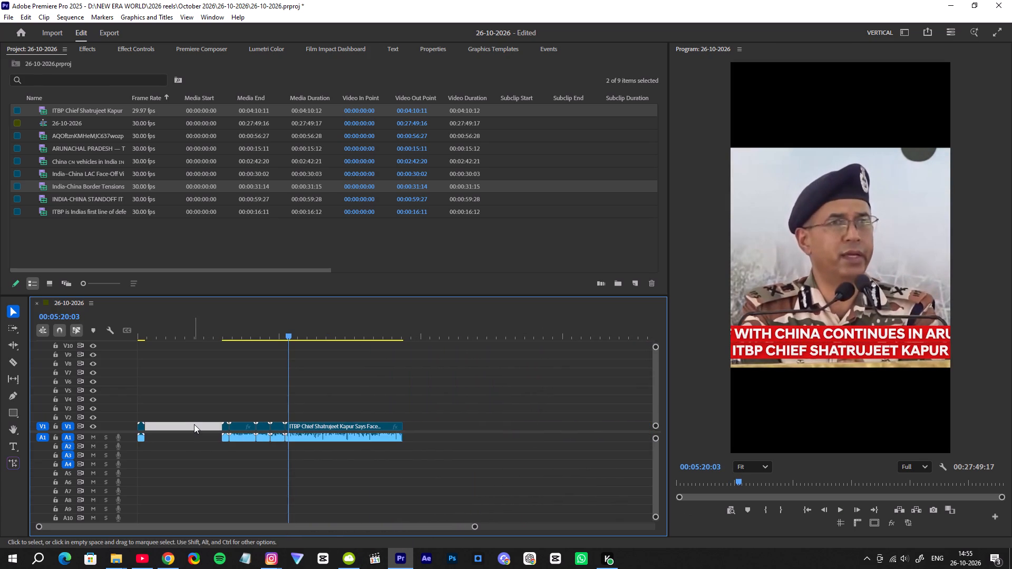
key(Delete)
Return the playhead to the start of the sequence at 00:00:00:00.
drag(158, 324, 40, 327)
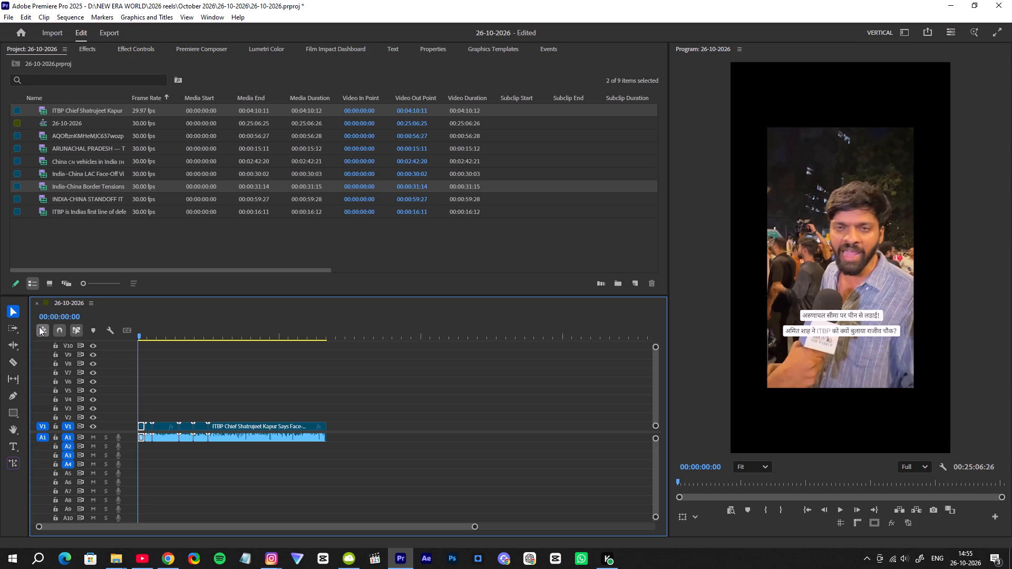